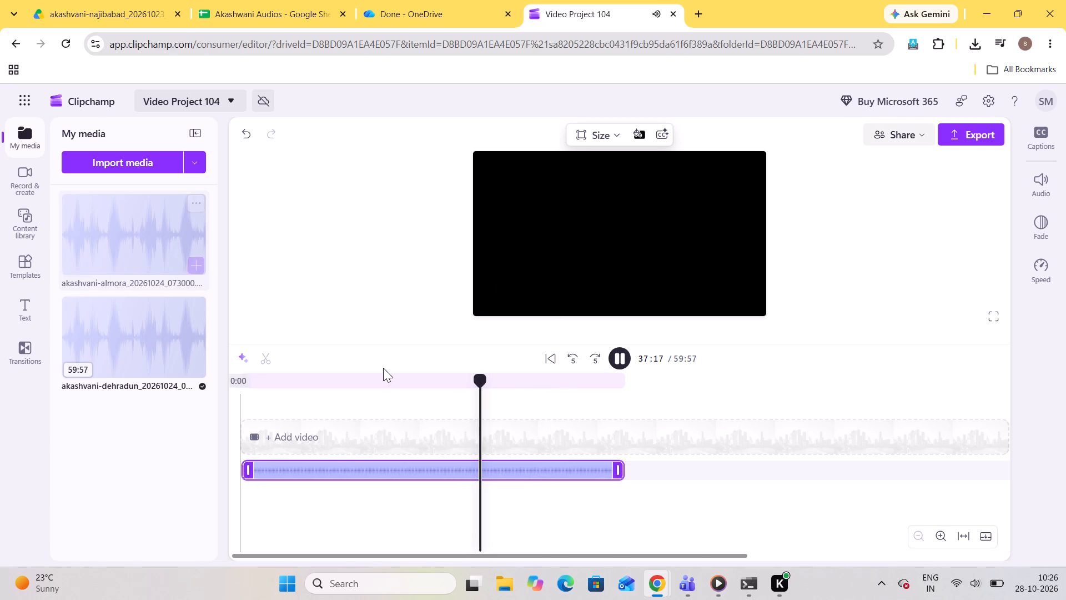
# Replace the akashvani-dehradun audio clip on the timeline with akashvani-almora_20261024_073000.aac from the project media.
pyautogui.click(366, 468)
pyautogui.press('Delete')
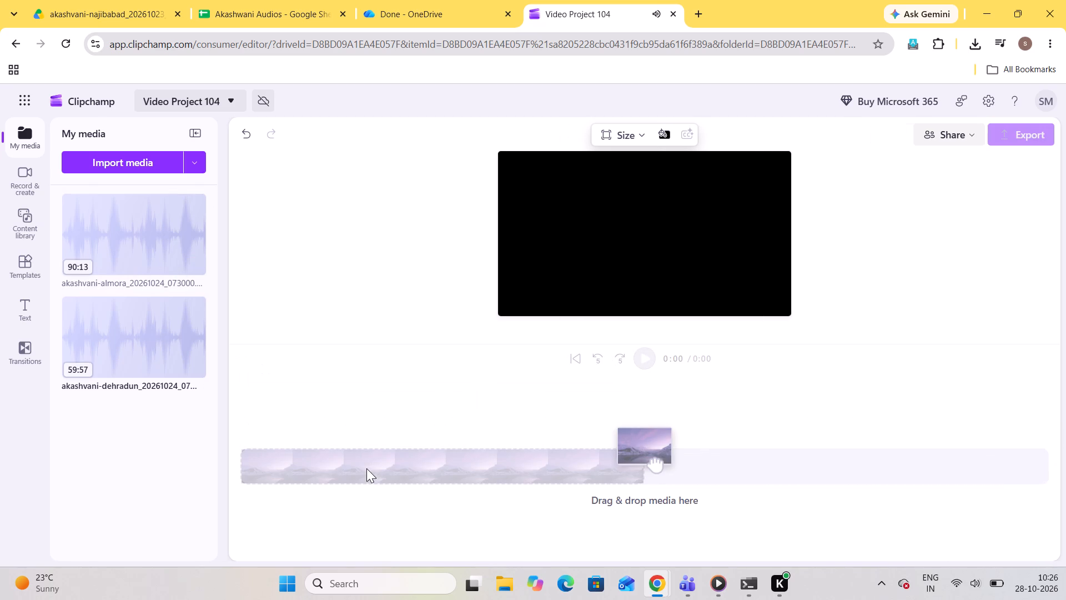
pyautogui.moveTo(127, 235); pyautogui.dragTo(310, 398)
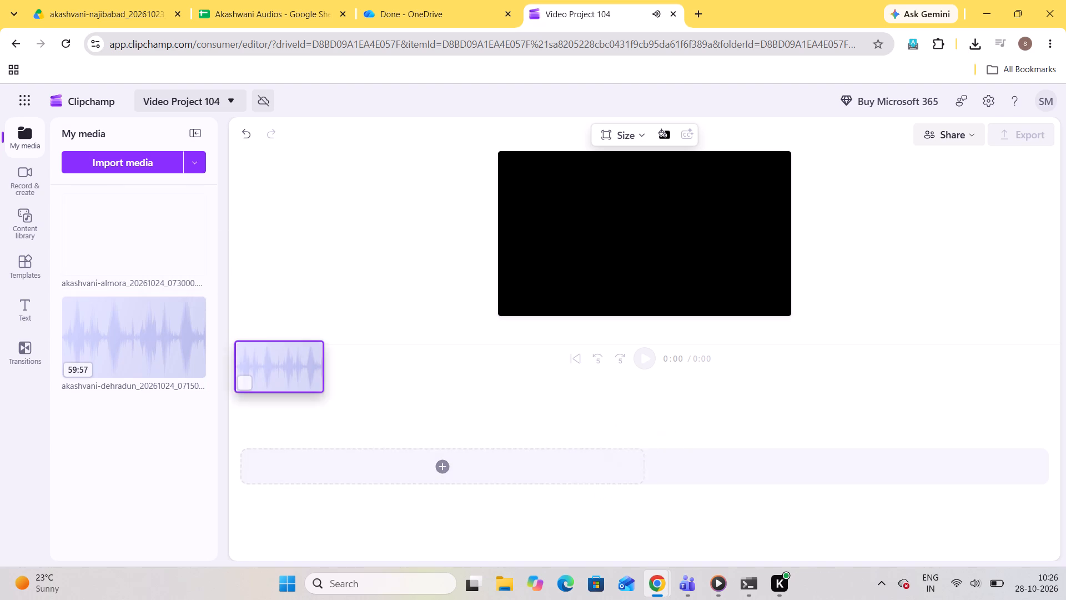
pyautogui.moveTo(310, 398); pyautogui.dragTo(317, 415)
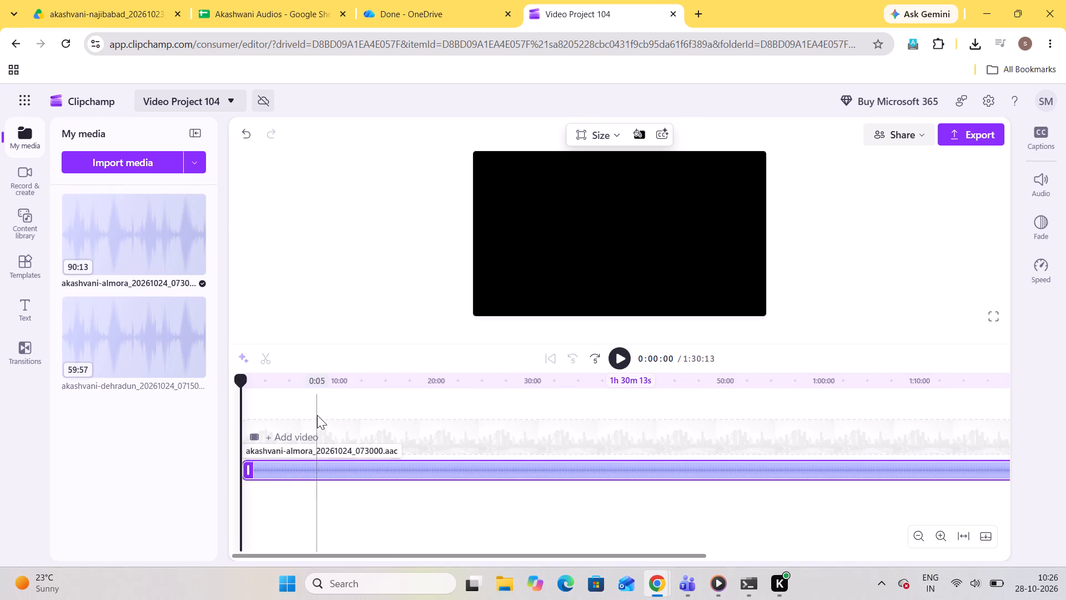
# Play the akashvani-almora audio and skip ahead through its first few minutes to listen to its content.
pyautogui.press('space')
pyautogui.press('Right')
pyautogui.press('Right')
pyautogui.press('Right')
pyautogui.press('Right')
pyautogui.press('Right')
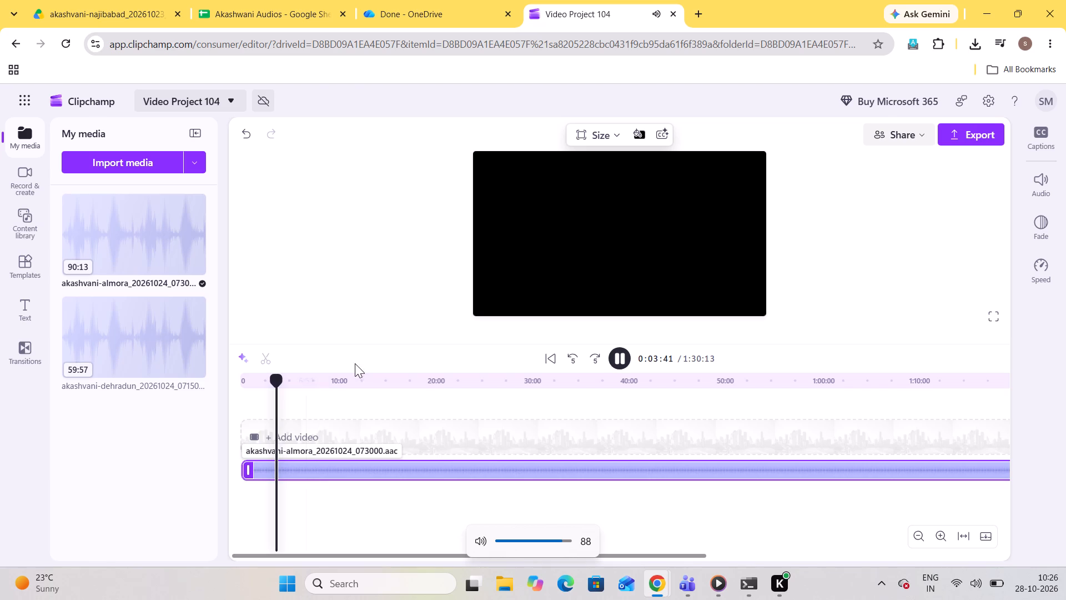
pyautogui.click(273, 459)
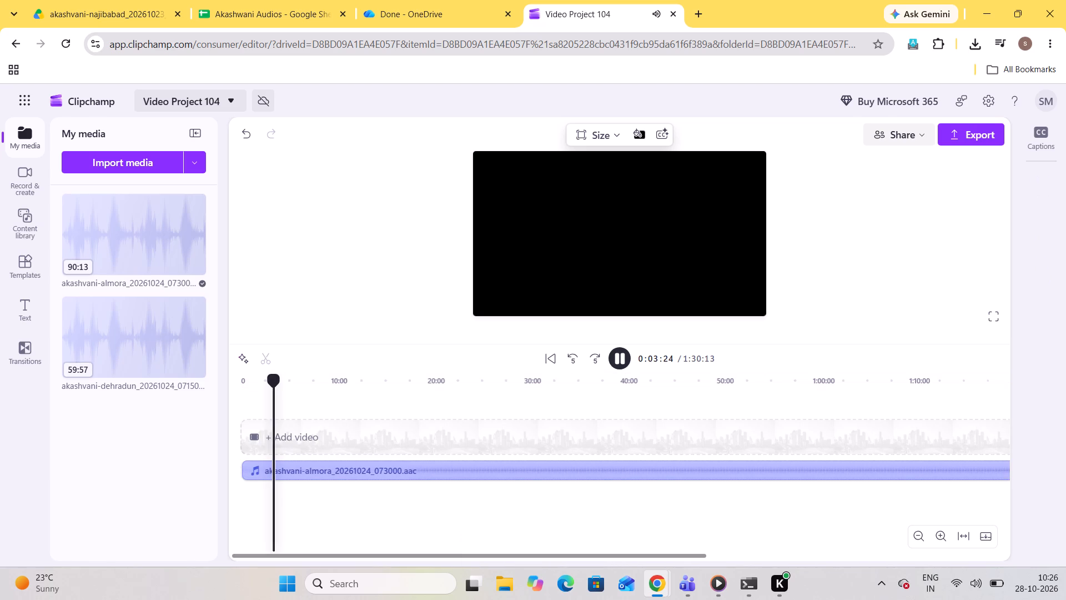
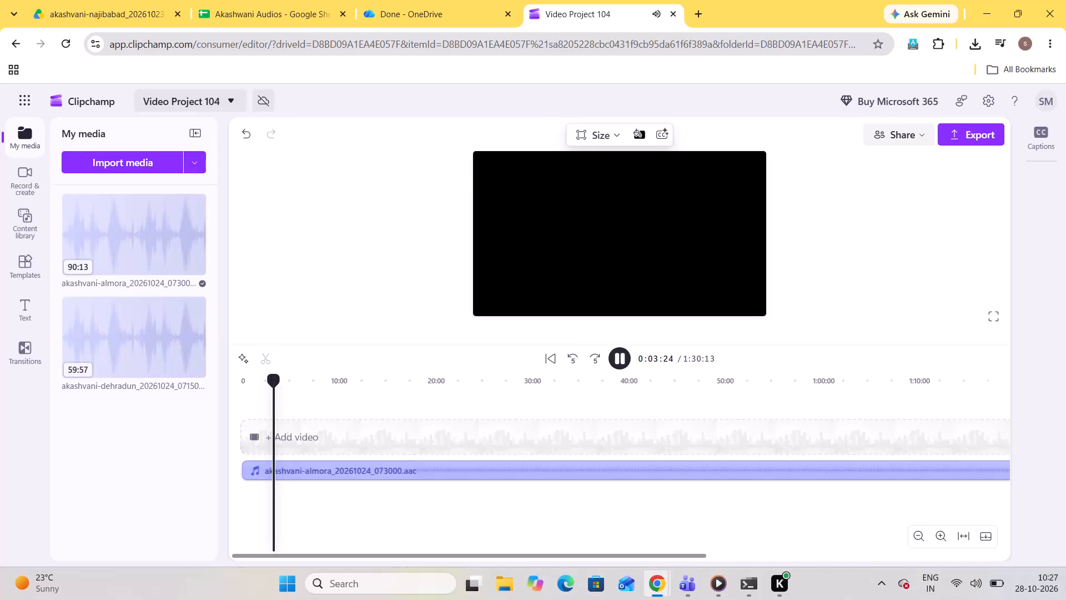
# Listen back through the opening minutes of the akashvani-almora audio and split the clip at 0:01:57.
pyautogui.click(266, 470)
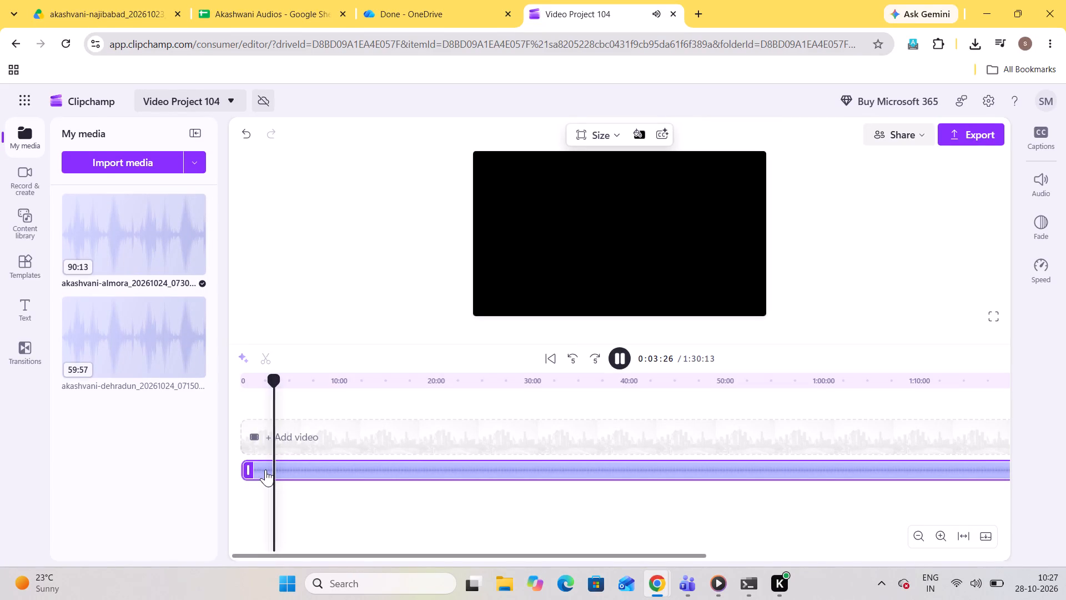
pyautogui.doubleClick(265, 469)
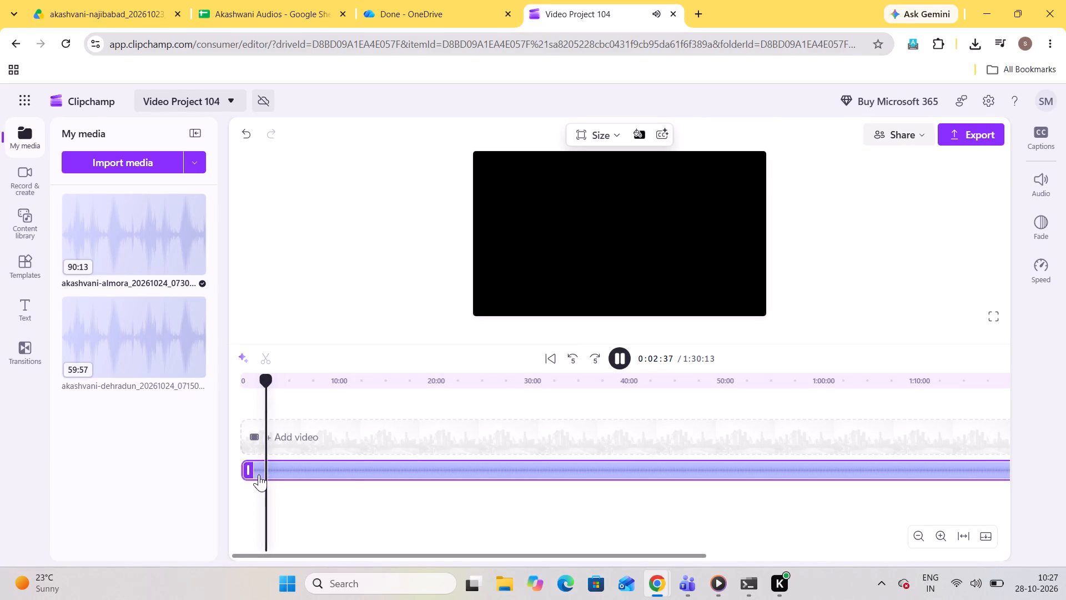
pyautogui.click(259, 474)
pyautogui.doubleClick(259, 474)
pyautogui.click(259, 474)
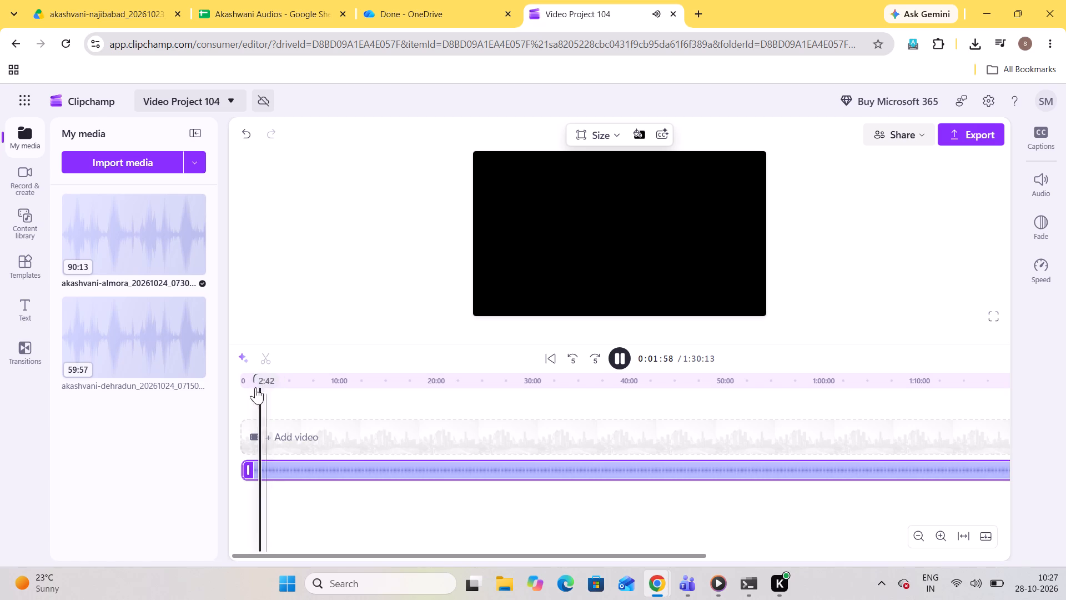
pyautogui.tripleClick(573, 356)
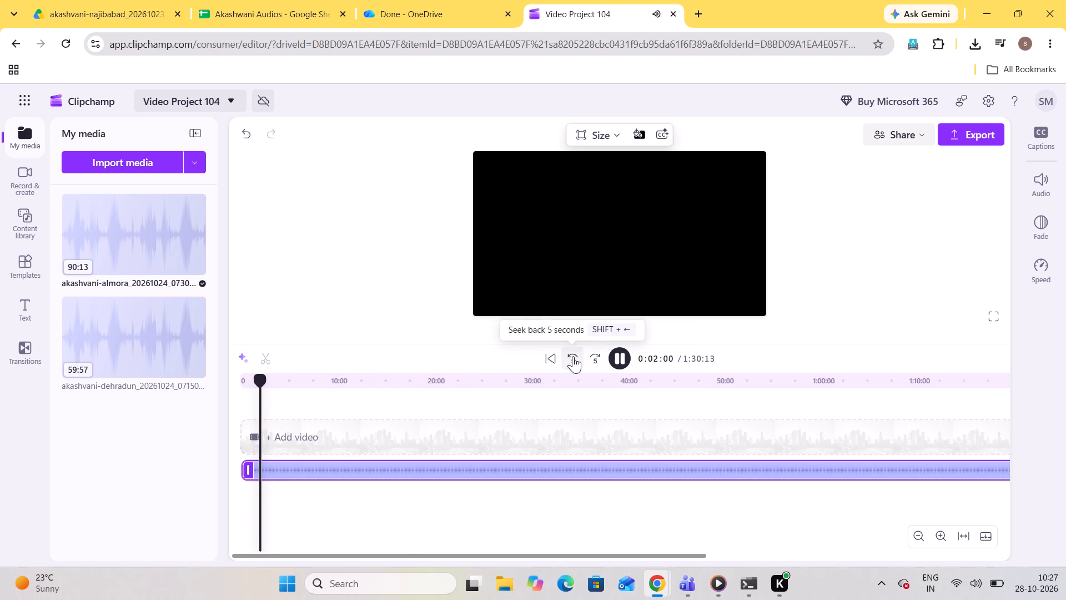
pyautogui.tripleClick(573, 356)
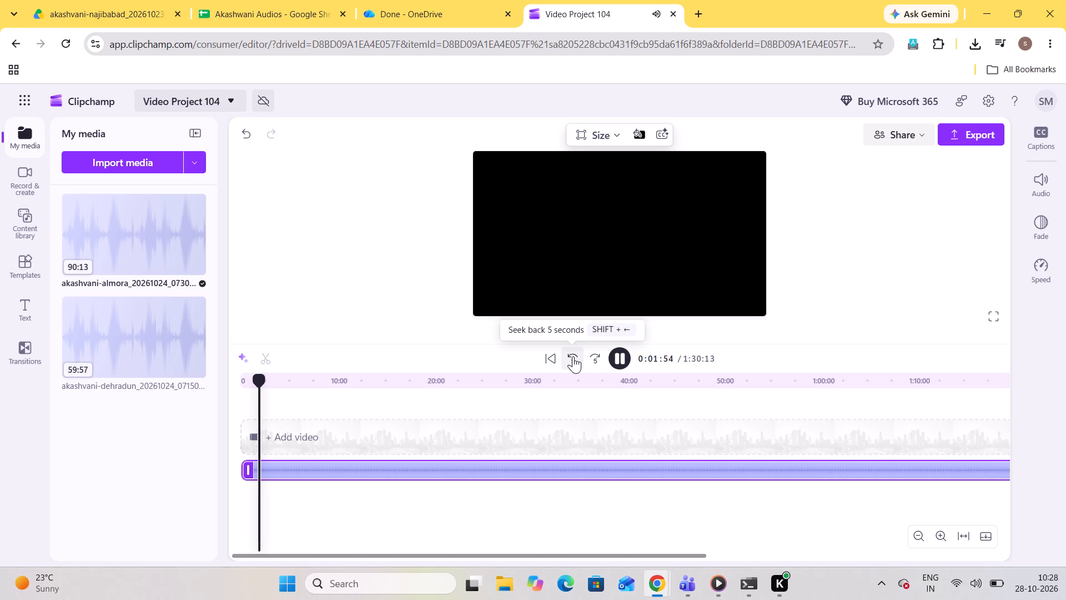
pyautogui.click(615, 361)
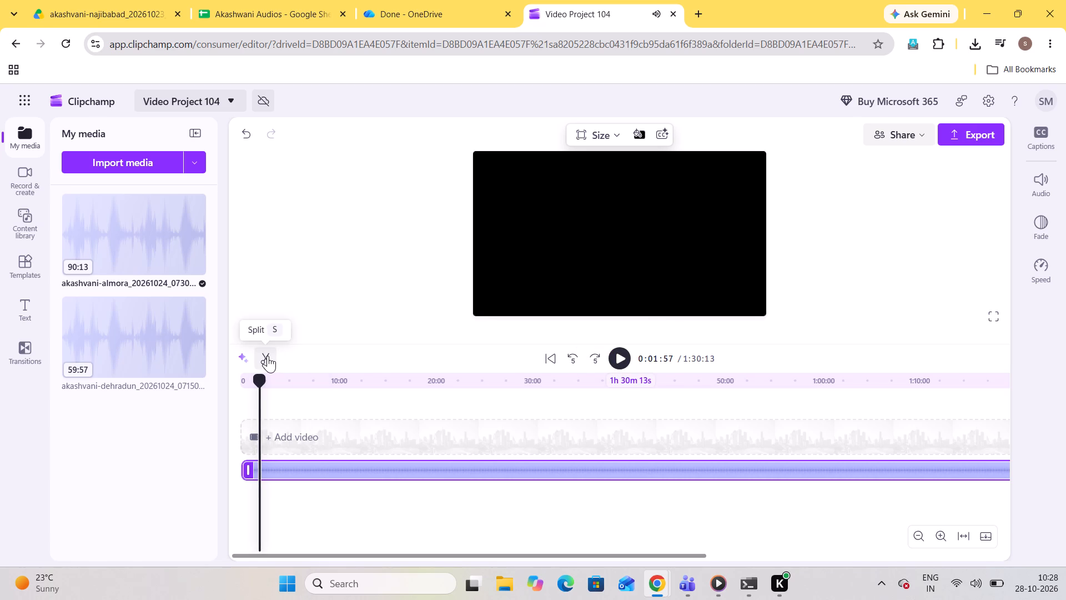
pyautogui.click(268, 356)
# Play on from the first split in the akashvani-almora audio and split the clip again at 0:02:09.
pyautogui.click(622, 350)
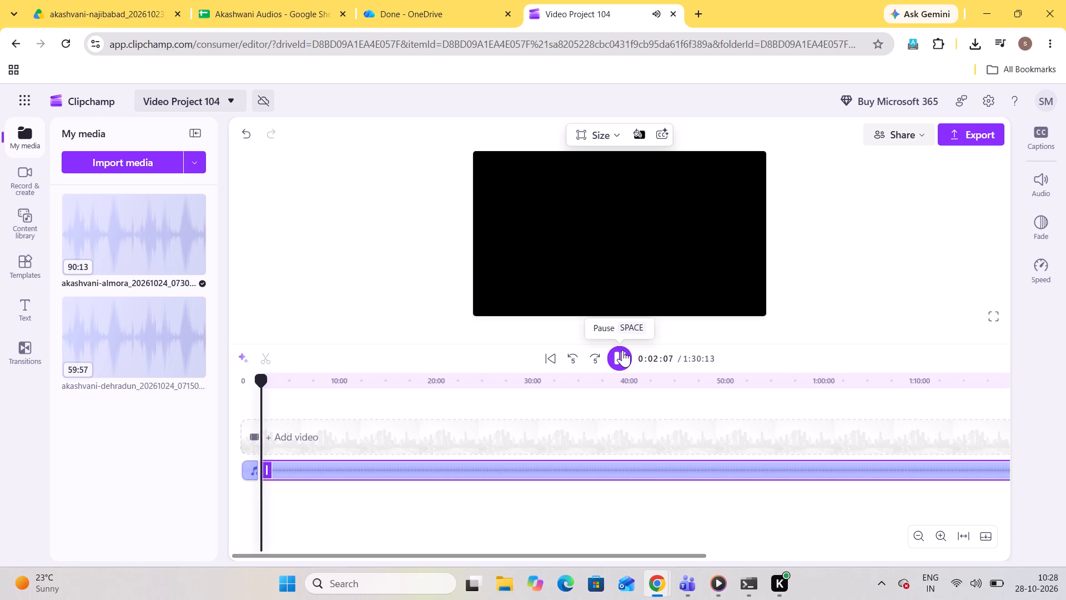
pyautogui.doubleClick(574, 358)
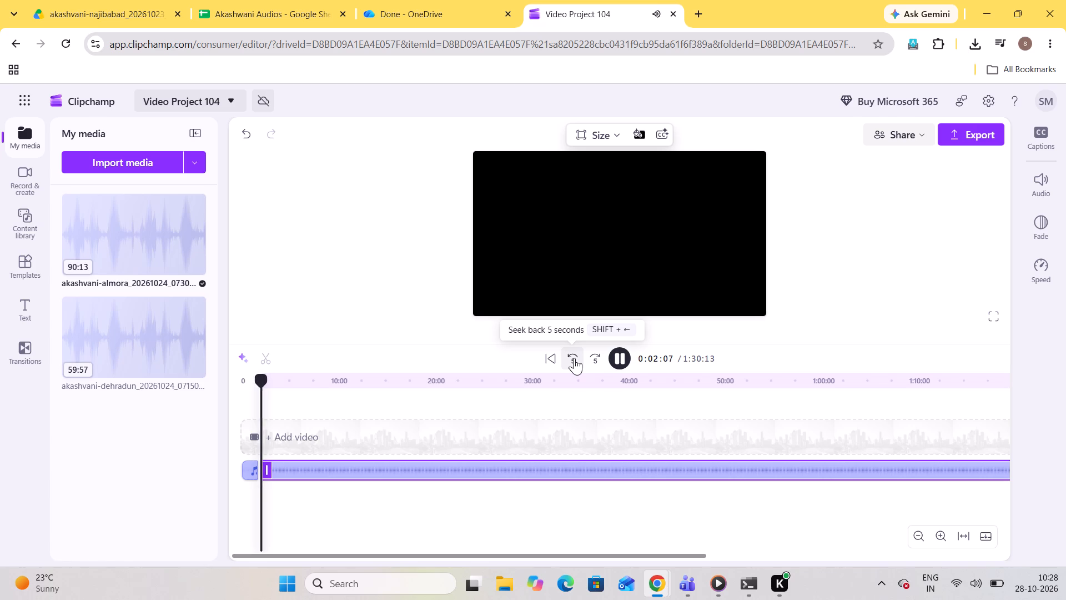
pyautogui.click(621, 355)
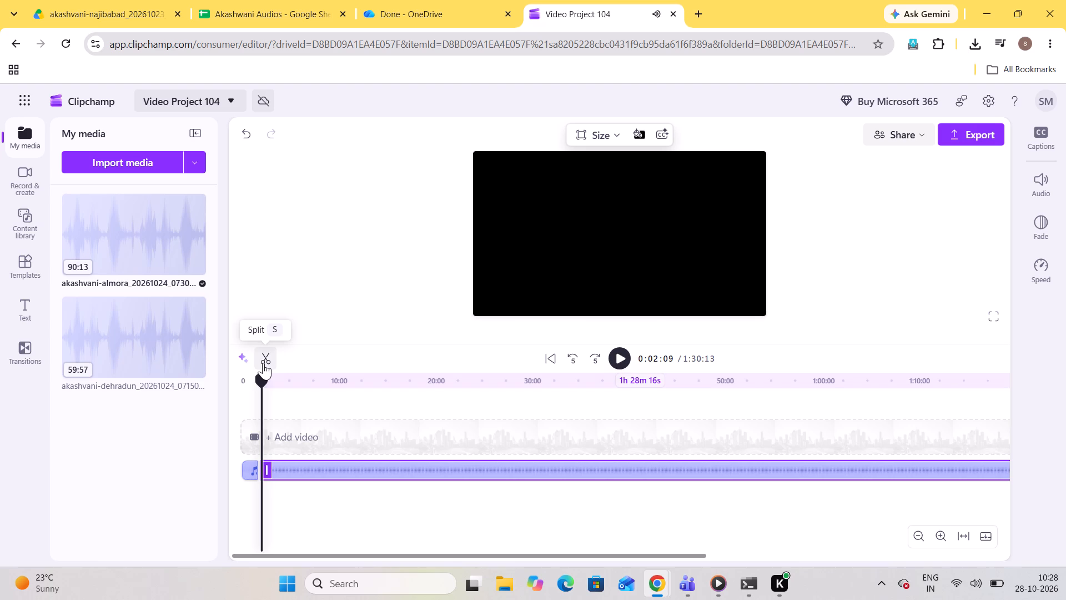
pyautogui.click(263, 363)
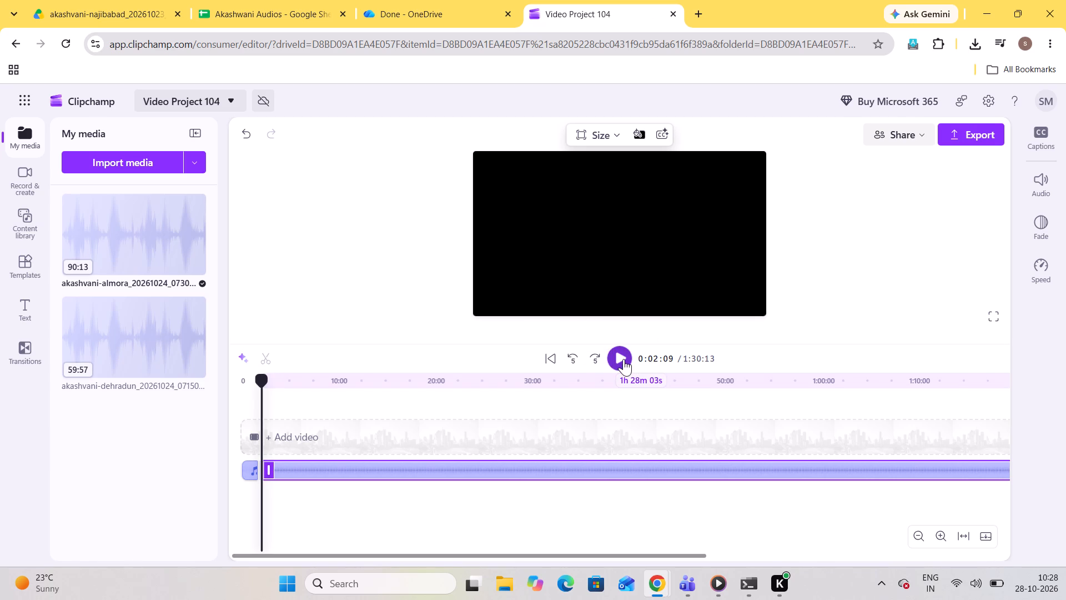
# Resume listening to the akashvani-almora audio from the second split at 0:02:09.
pyautogui.click(623, 358)
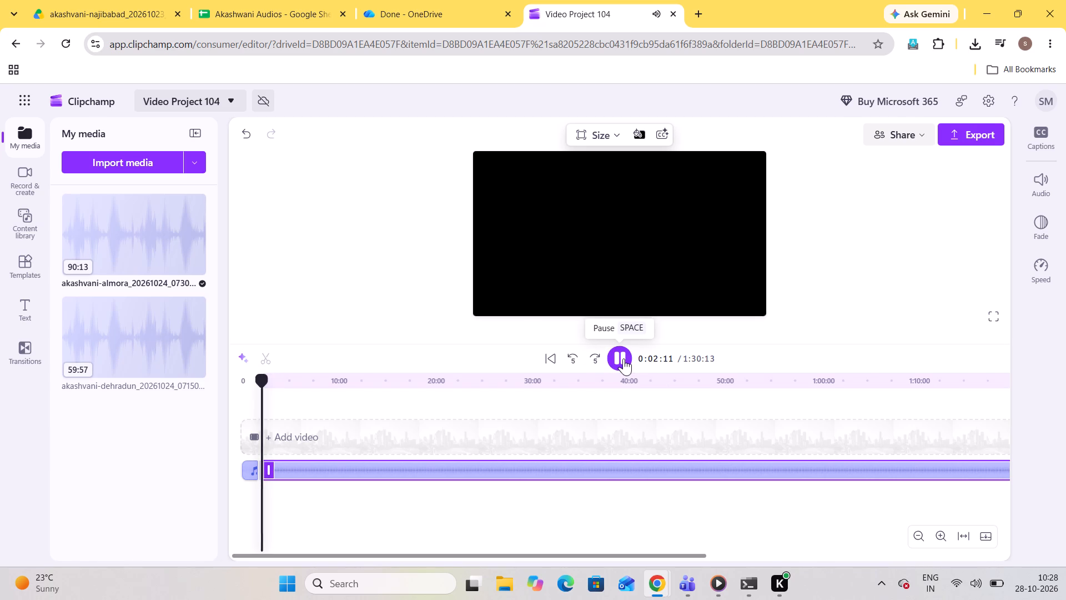
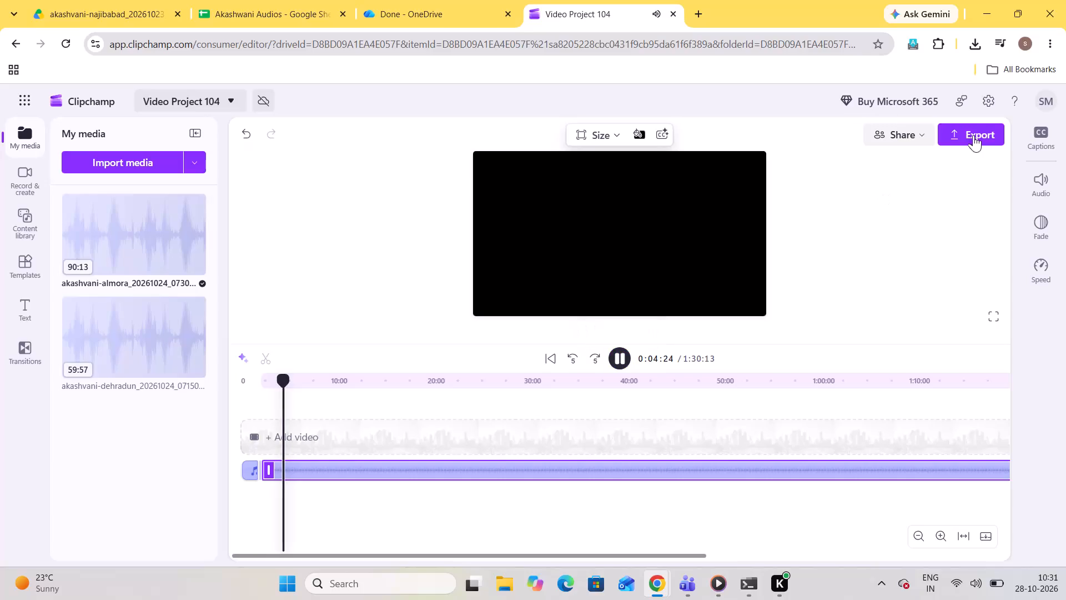
# Start an audio-only export of the project and replace its file name with "theli theli huecha".
pyautogui.click(973, 135)
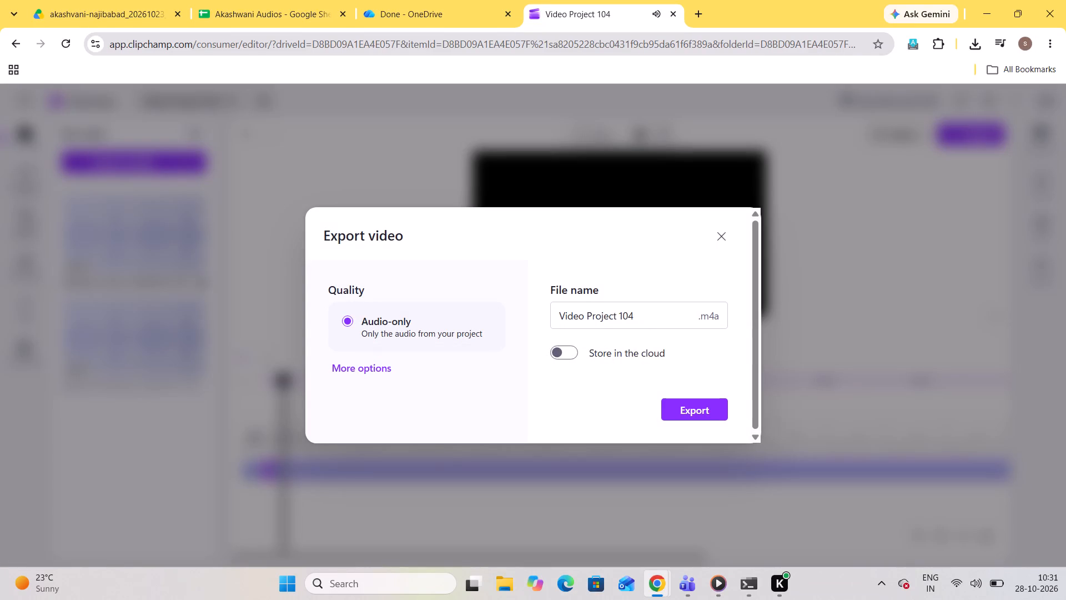
pyautogui.moveTo(638, 314); pyautogui.dragTo(537, 338)
pyautogui.moveTo(537, 338); pyautogui.dragTo(590, 307)
pyautogui.press('BackSpace')
pyautogui.press('BackSpace')
pyautogui.press('BackSpace')
pyautogui.press('BackSpace')
pyautogui.press('BackSpace')
pyautogui.press('BackSpace')
pyautogui.press('BackSpace')
pyautogui.press('BackSpace')
pyautogui.press('BackSpace')
pyautogui.press('BackSpace')
pyautogui.press('BackSpace')
pyautogui.press('BackSpace')
pyautogui.press('BackSpace')
pyautogui.press('BackSpace')
pyautogui.press('BackSpace')
pyautogui.press('BackSpace')
pyautogui.press('BackSpace')
pyautogui.press('BackSpace')
pyautogui.press('BackSpace')
pyautogui.press('BackSpace')
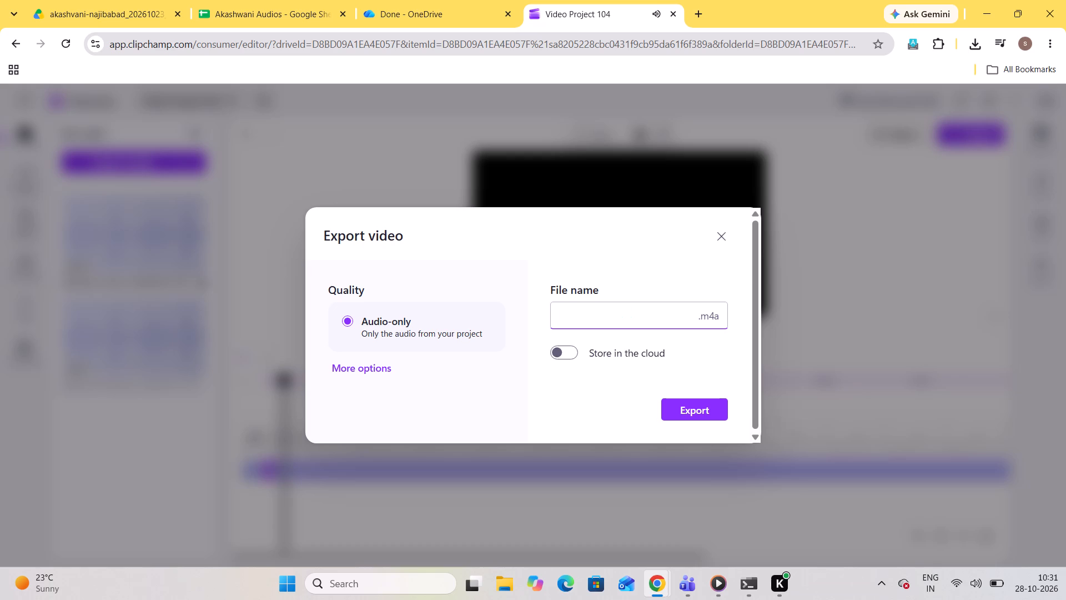
pyautogui.write('theli')
pyautogui.press('Left')
pyautogui.press('Left')
pyautogui.press('Left')
pyautogui.press('Left')
pyautogui.press('Left')
pyautogui.press('Left')
pyautogui.press('Left')
pyautogui.press('Left')
pyautogui.press('Left')
pyautogui.press('Left')
pyautogui.press('Left')
pyautogui.press('Left')
pyautogui.press('Left')
pyautogui.press('Left')
pyautogui.press('Right')
pyautogui.press('Right')
pyautogui.press('Right')
pyautogui.press('Right')
pyautogui.press('Right')
pyautogui.press('Right')
pyautogui.press('space')
pyautogui.write('theli')
pyautogui.press('space')
pyautogui.write('hu')
pyautogui.press('e')
pyautogui.write('cha')
# Add the prefix "kumauni-gambhir -" in front of "theli theli huecha" in the export file name.
pyautogui.press('Left')
pyautogui.press('Left')
pyautogui.press('Left')
pyautogui.press('Left')
pyautogui.press('Left')
pyautogui.press('Left')
pyautogui.press('Left')
pyautogui.press('Left')
pyautogui.press('Left')
pyautogui.press('Left')
pyautogui.press('Left')
pyautogui.press('Left')
pyautogui.press('Left')
pyautogui.press('Left')
pyautogui.press('Left')
pyautogui.press('Left')
pyautogui.press('Left')
pyautogui.press('Left')
pyautogui.press('Left')
pyautogui.press('Left')
pyautogui.write('kumauni')
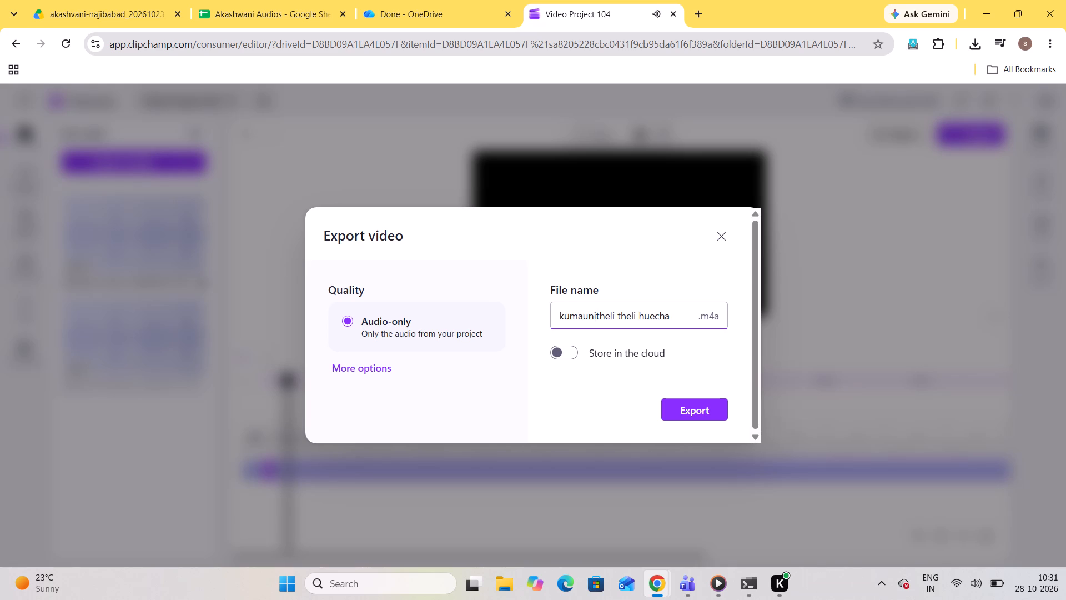
pyautogui.press('-')
pyautogui.write('gambhir')
pyautogui.press('space')
pyautogui.press('-')
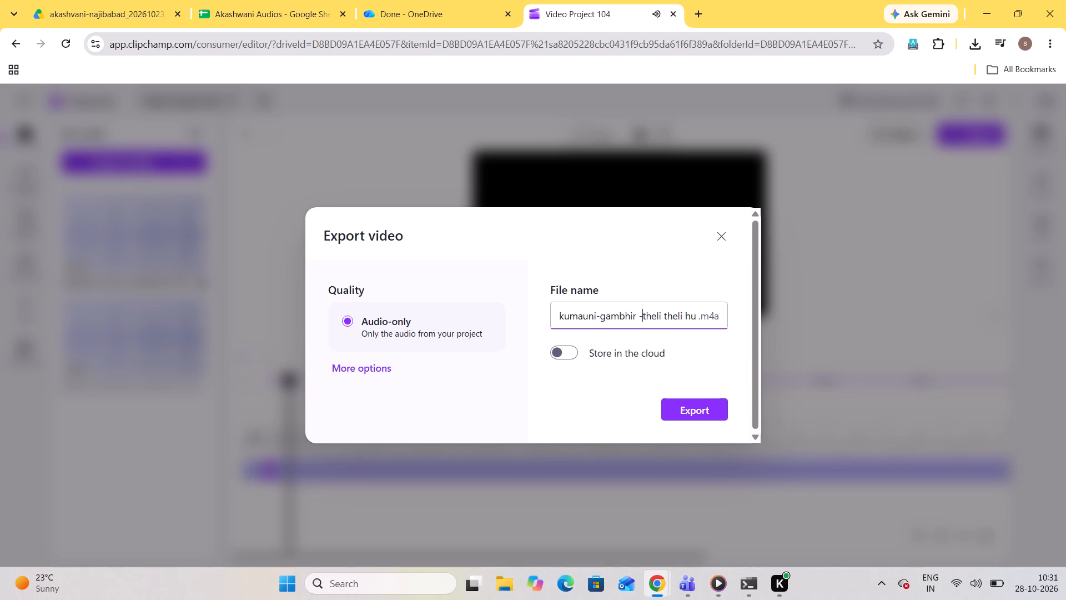
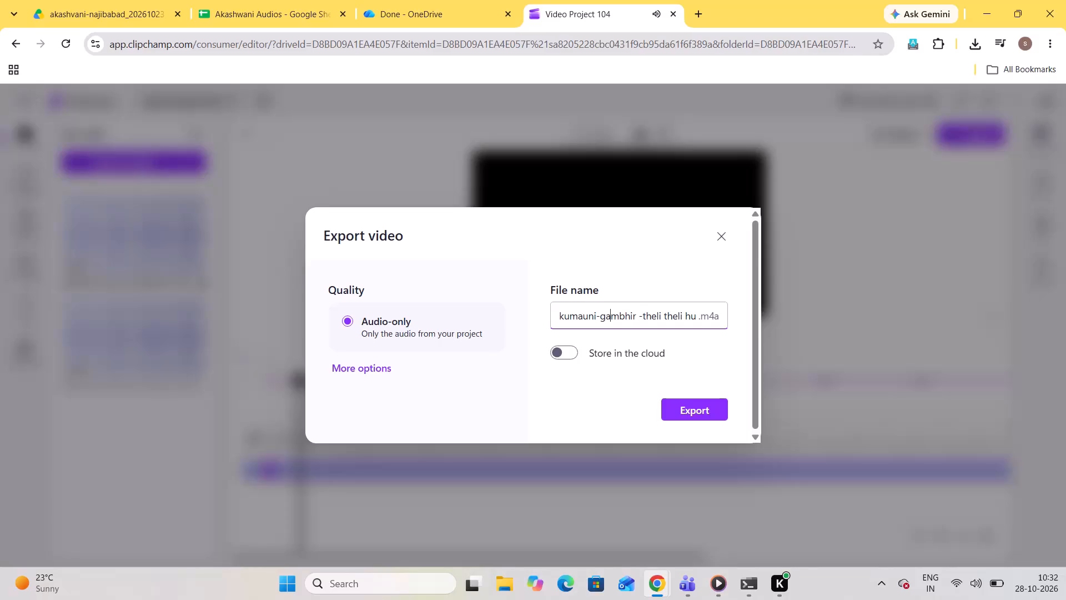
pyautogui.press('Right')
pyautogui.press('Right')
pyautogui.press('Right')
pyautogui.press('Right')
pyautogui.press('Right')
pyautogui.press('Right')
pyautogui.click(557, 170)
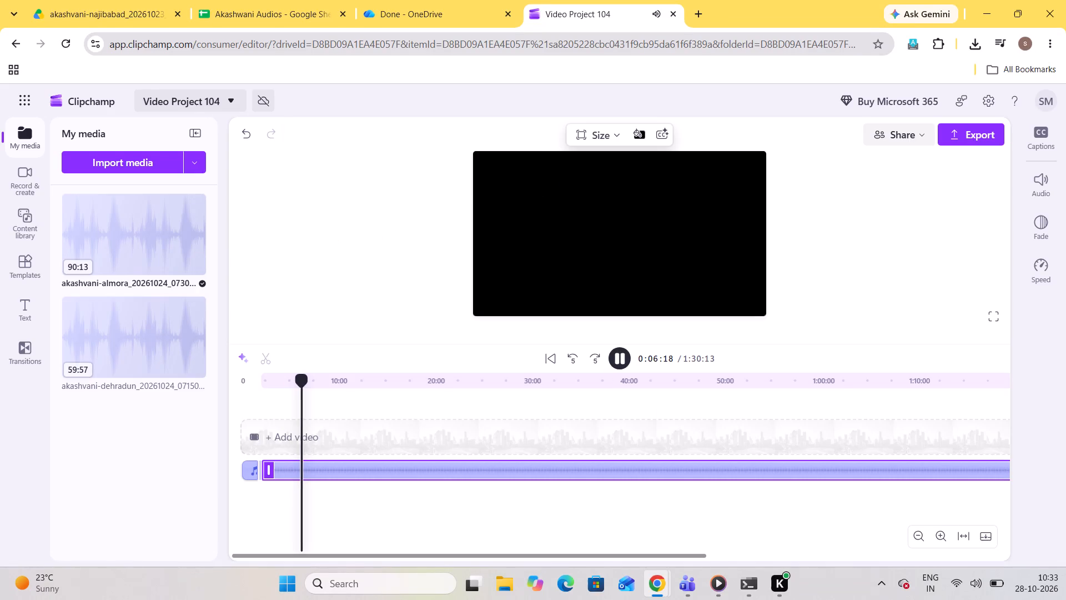
# Listen for the segment's end between about 7 and 9 minutes and split the Akashvani Almora audio at 0:07:53.
pyautogui.click(310, 383)
pyautogui.click(326, 381)
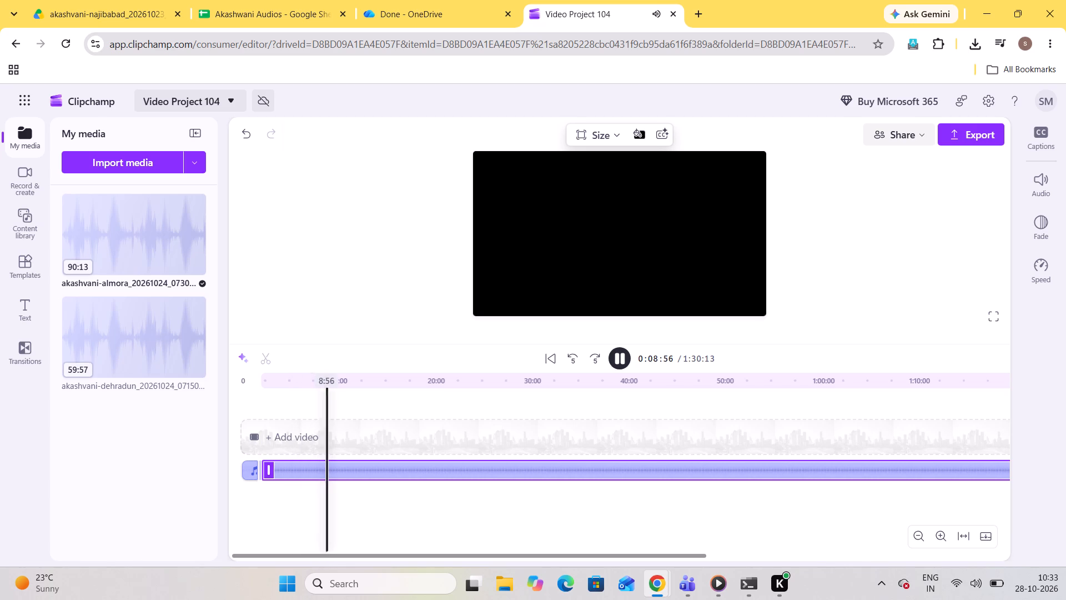
pyautogui.click(320, 382)
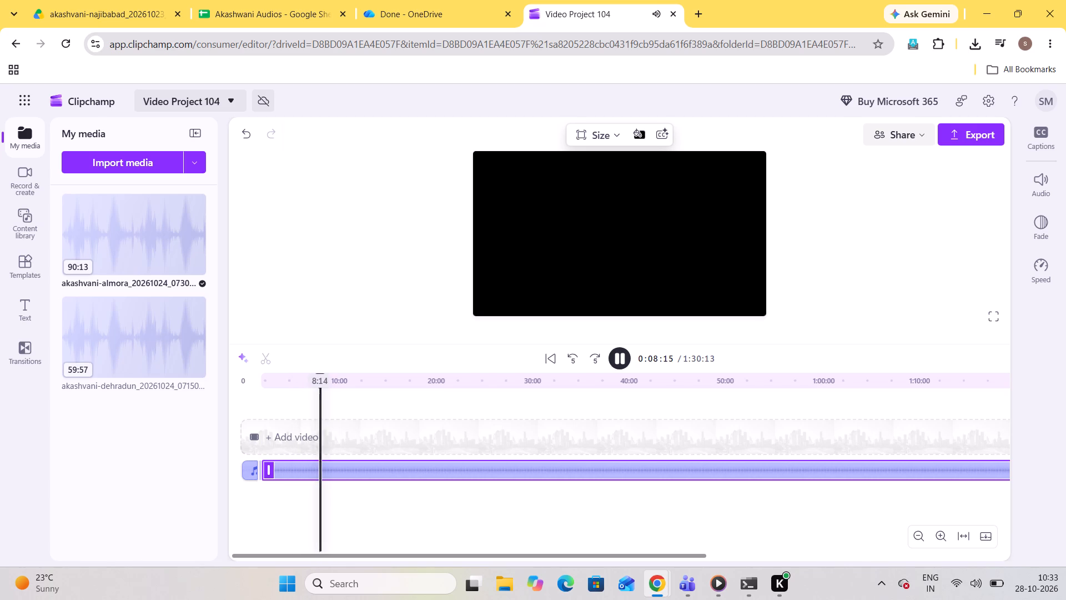
pyautogui.click(310, 383)
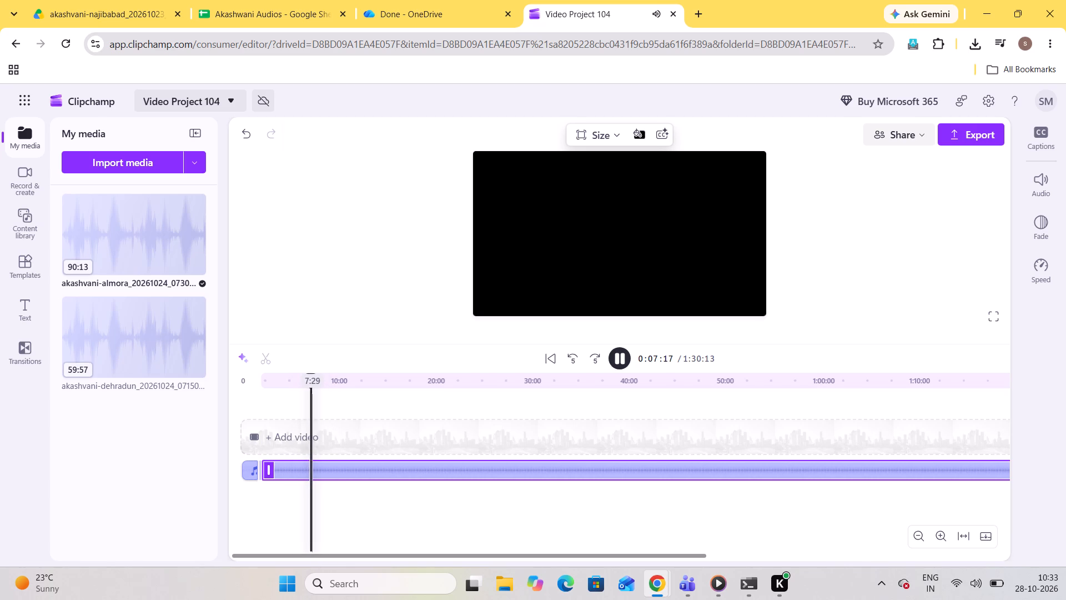
pyautogui.click(316, 386)
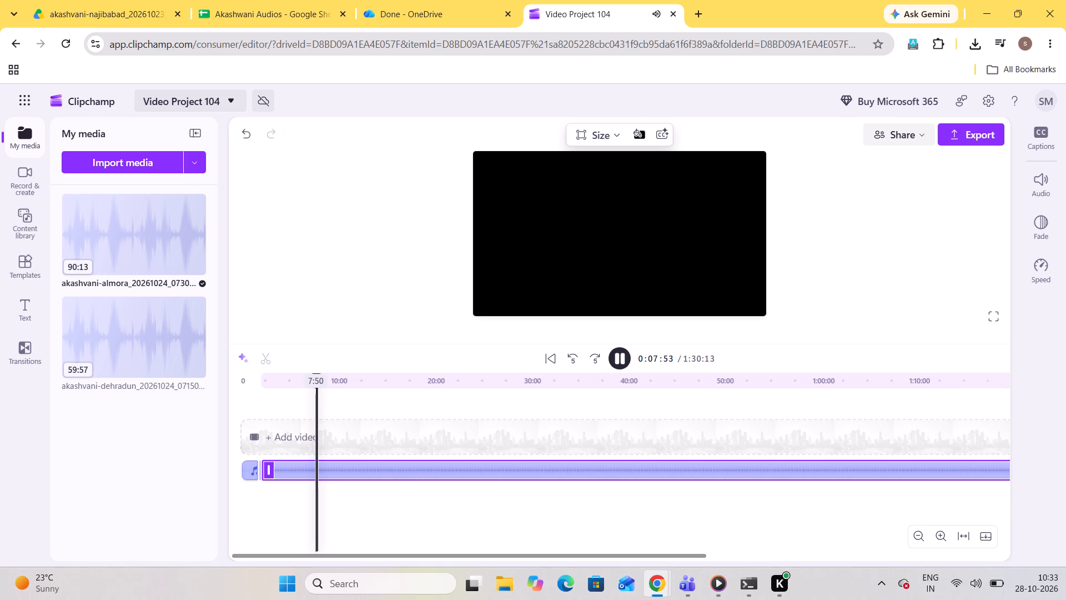
pyautogui.click(621, 348)
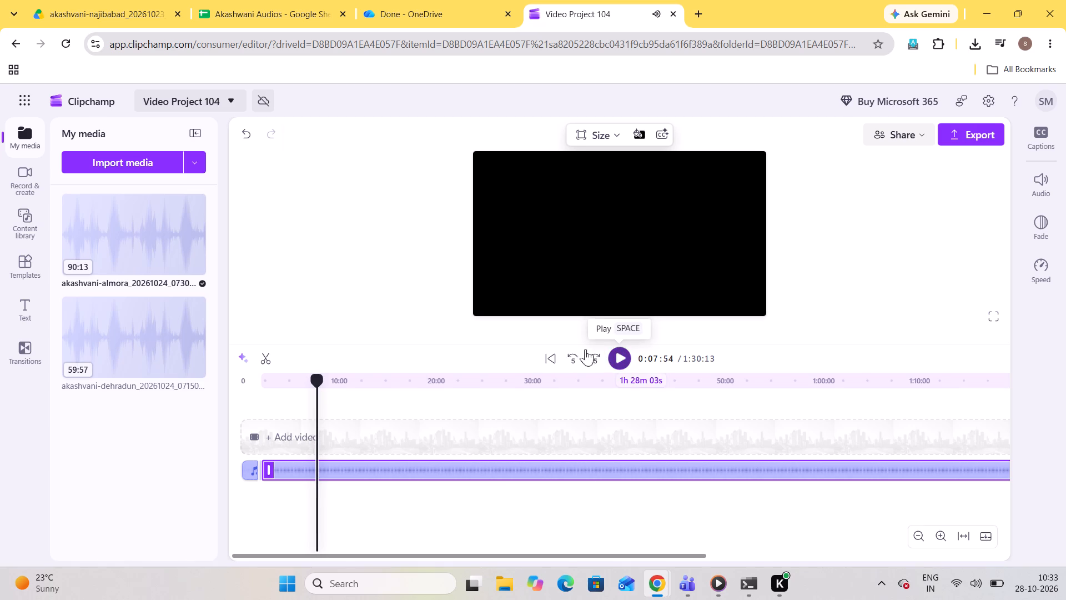
pyautogui.click(569, 352)
pyautogui.click(621, 359)
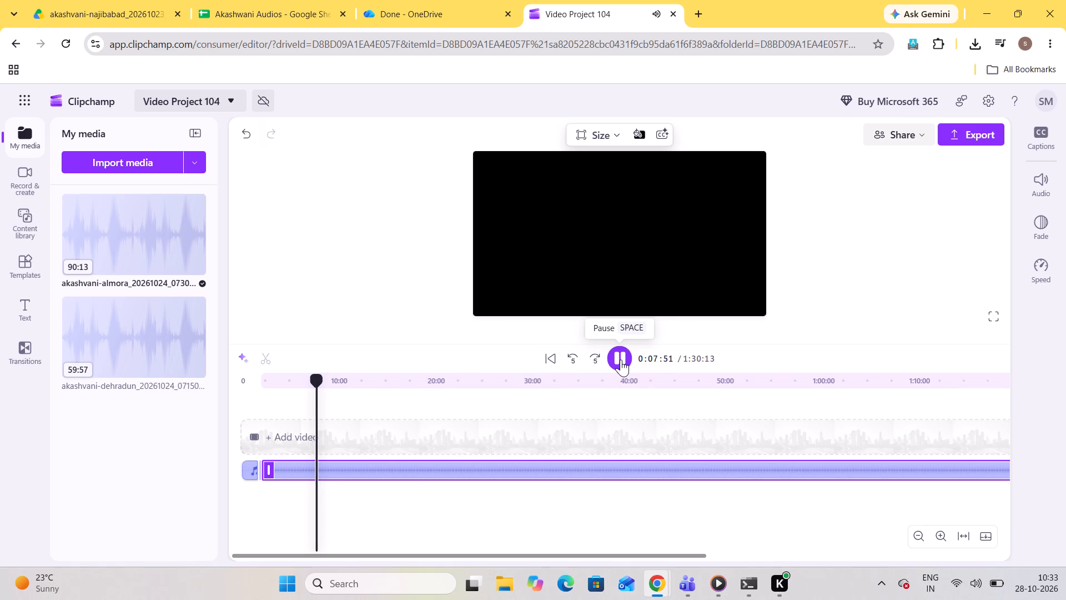
pyautogui.click(621, 359)
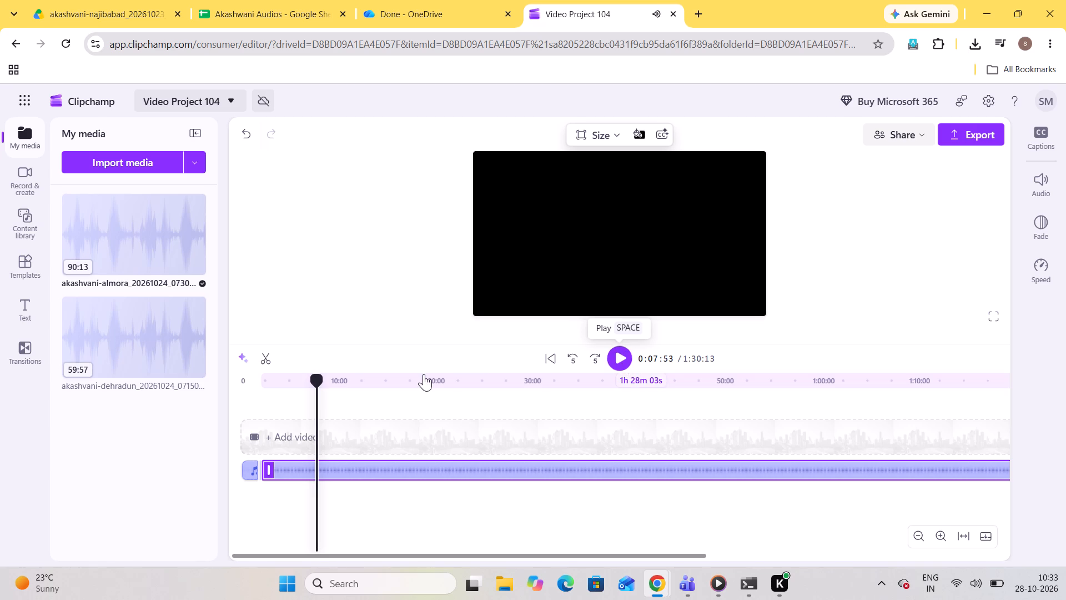
pyautogui.click(271, 354)
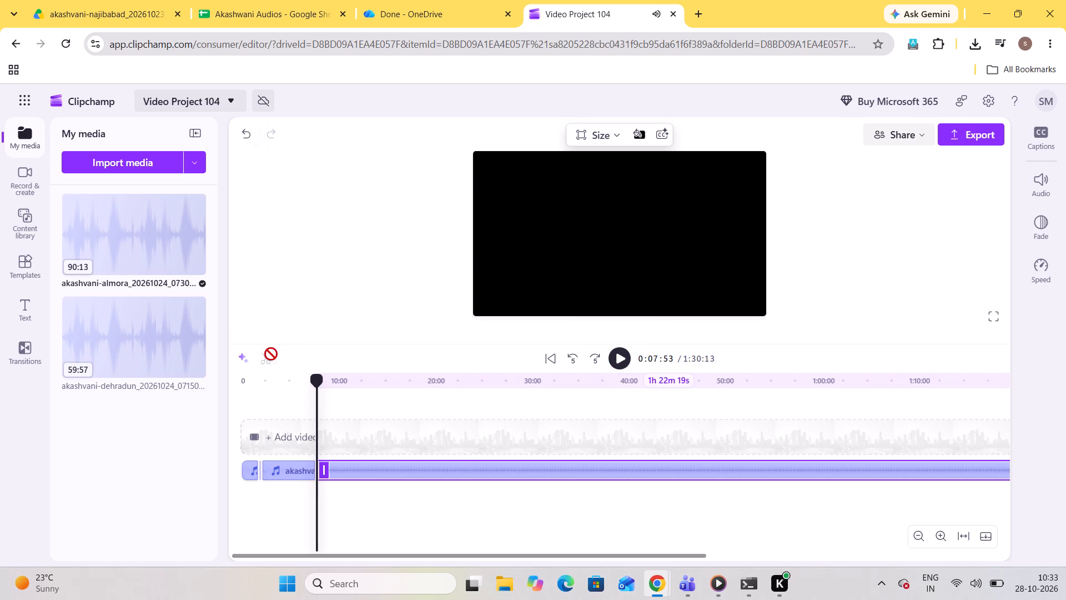
# Play the audio from about 0:01:54, near the start of the newly split segment, to review it.
pyautogui.moveTo(317, 380); pyautogui.dragTo(269, 389)
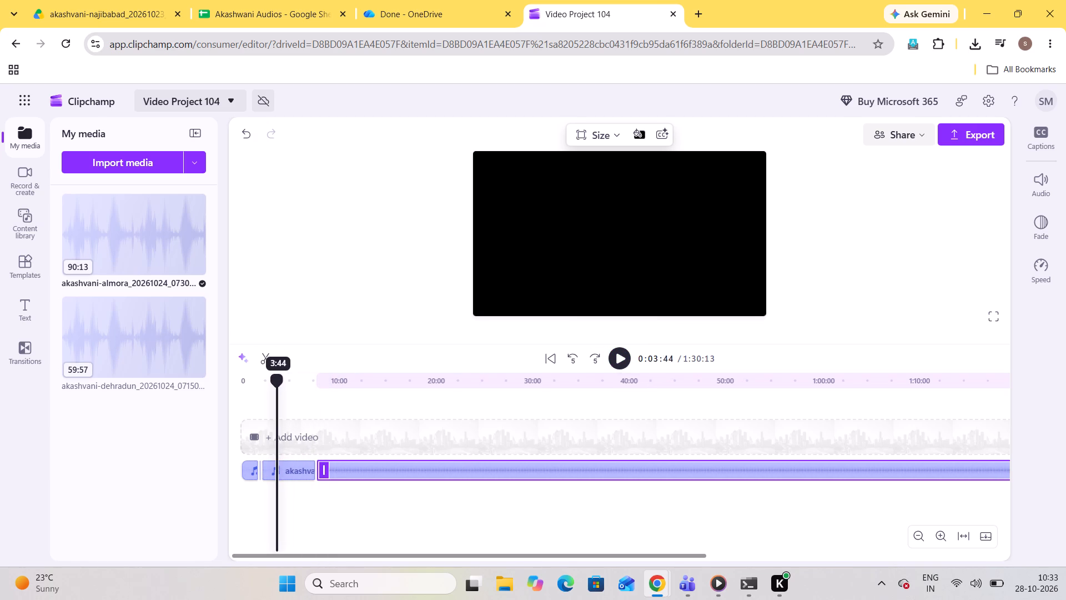
pyautogui.moveTo(269, 389); pyautogui.dragTo(259, 390)
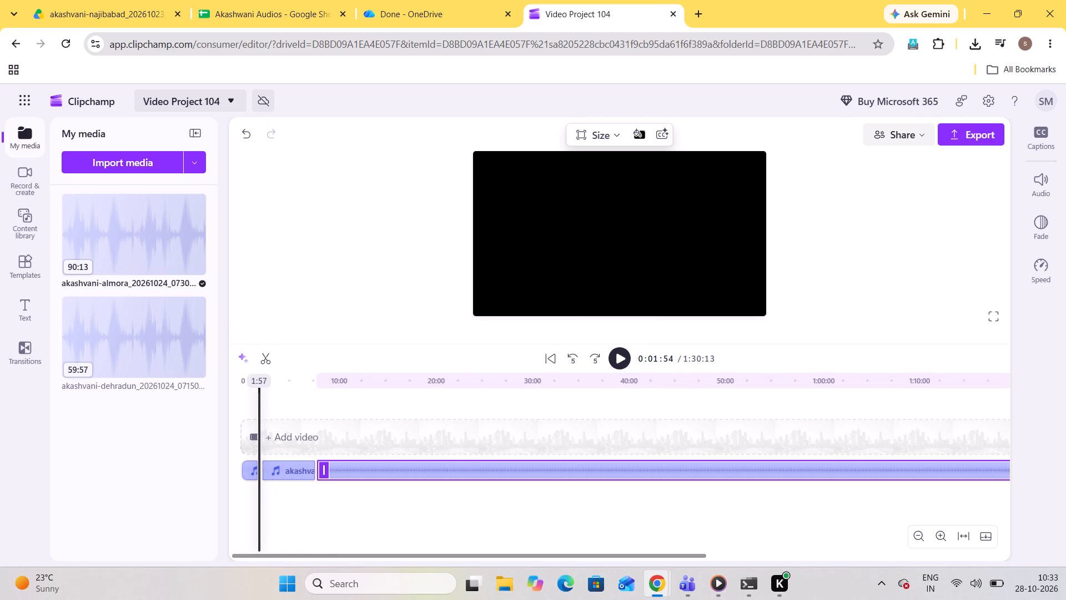
pyautogui.click(616, 354)
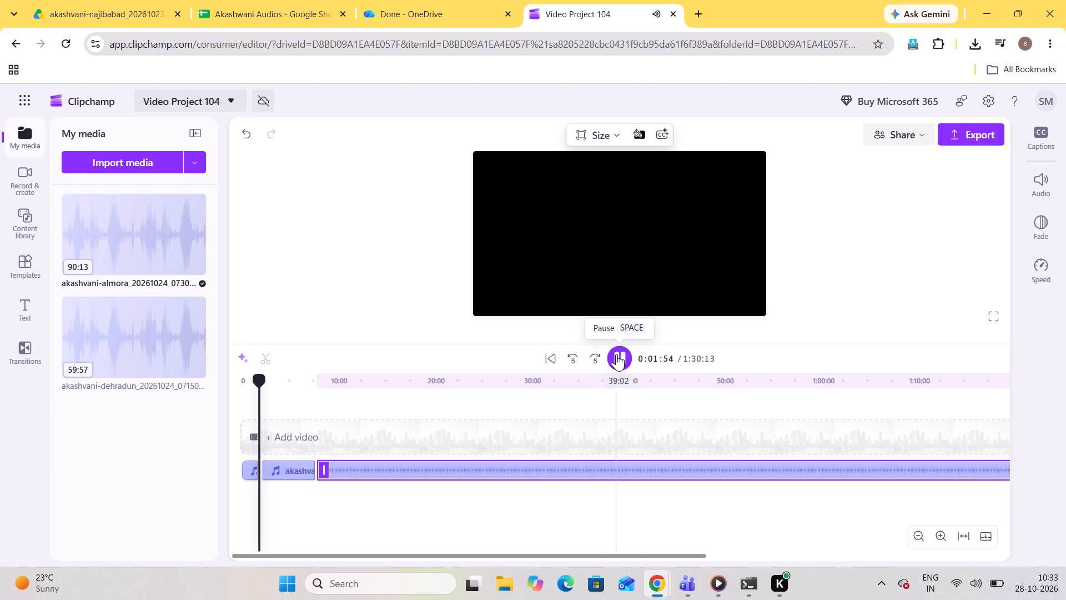
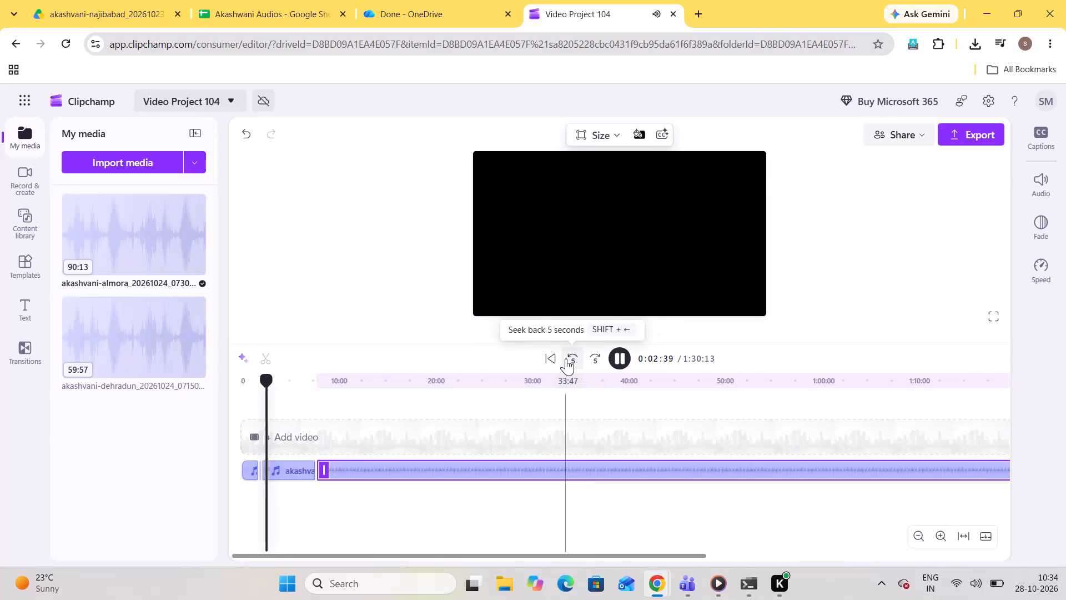
# Replay the Akashvani Almora audio from about 0:02:06 and pause it at 0:02:08.
pyautogui.tripleClick(566, 358)
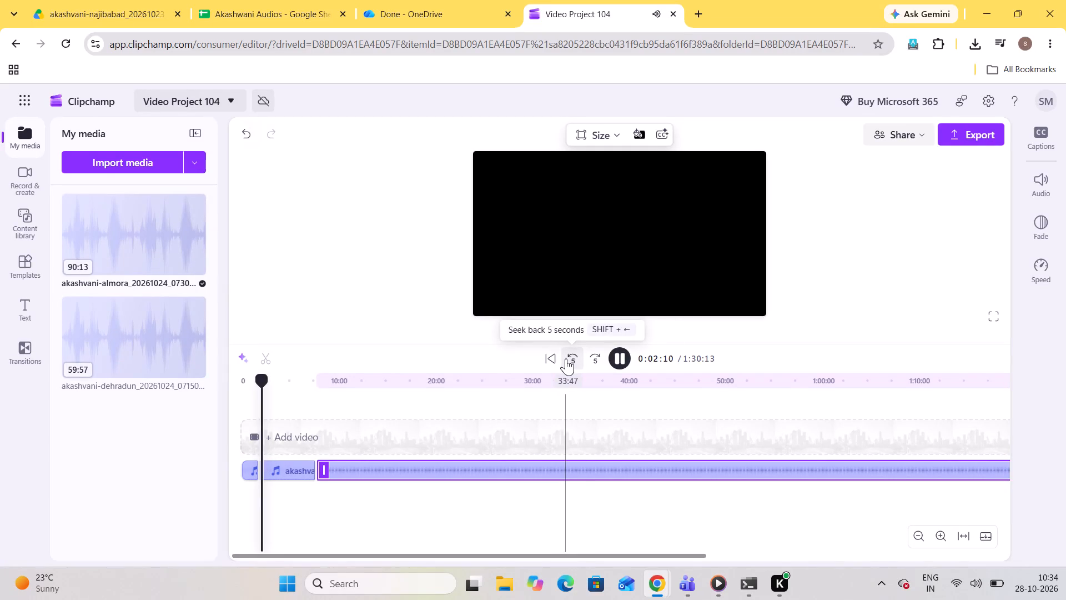
pyautogui.tripleClick(566, 358)
pyautogui.click(566, 358)
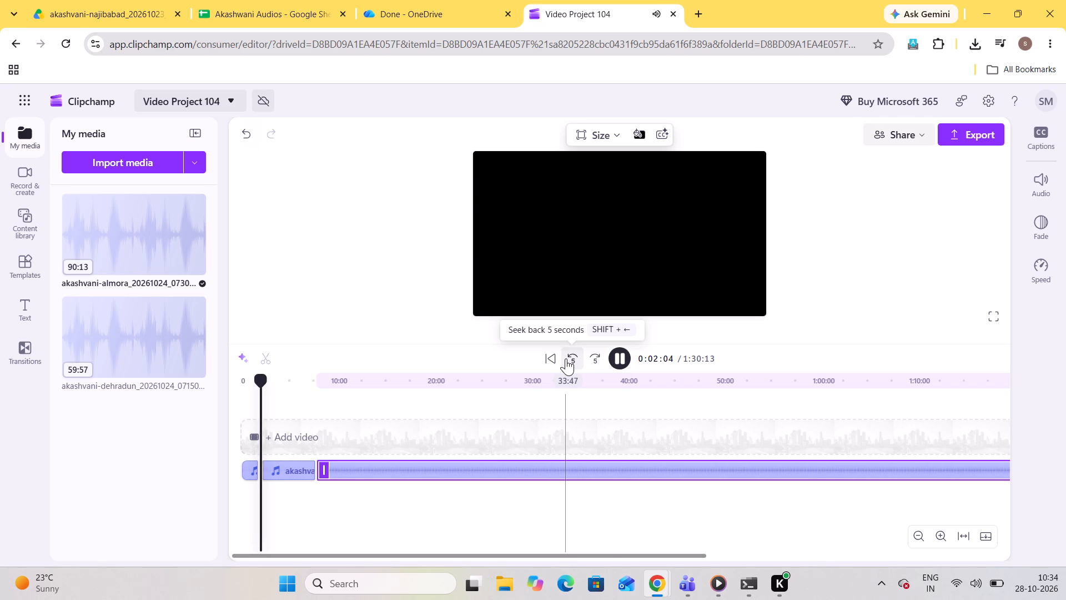
pyautogui.click(622, 360)
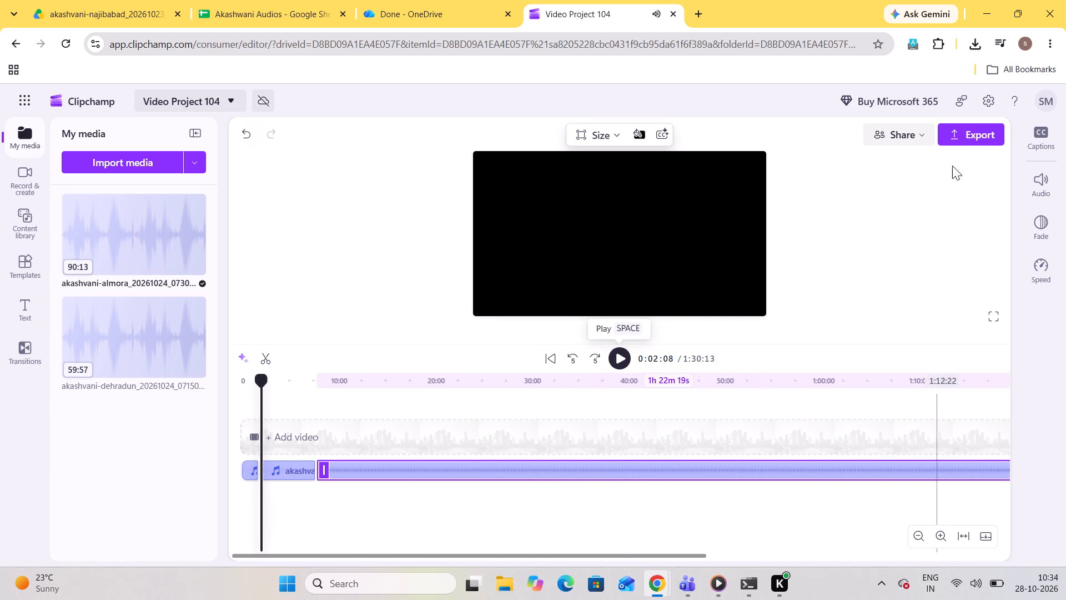
# Insert "darnich" after "kumauni-gambhir" in the export file name, then close the export settings without exporting.
pyautogui.click(959, 134)
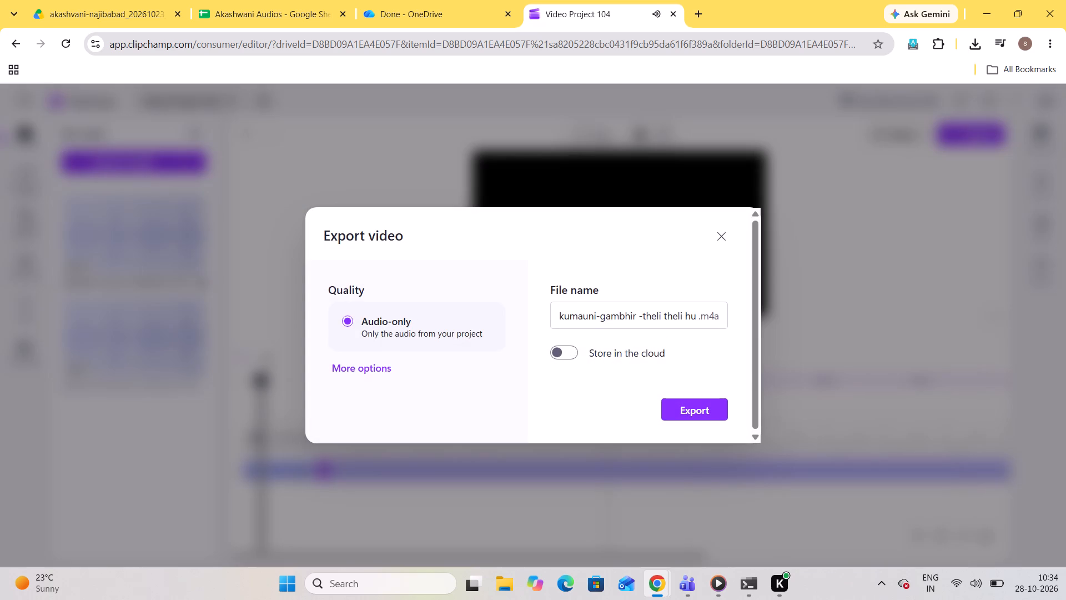
pyautogui.click(636, 310)
pyautogui.press('space')
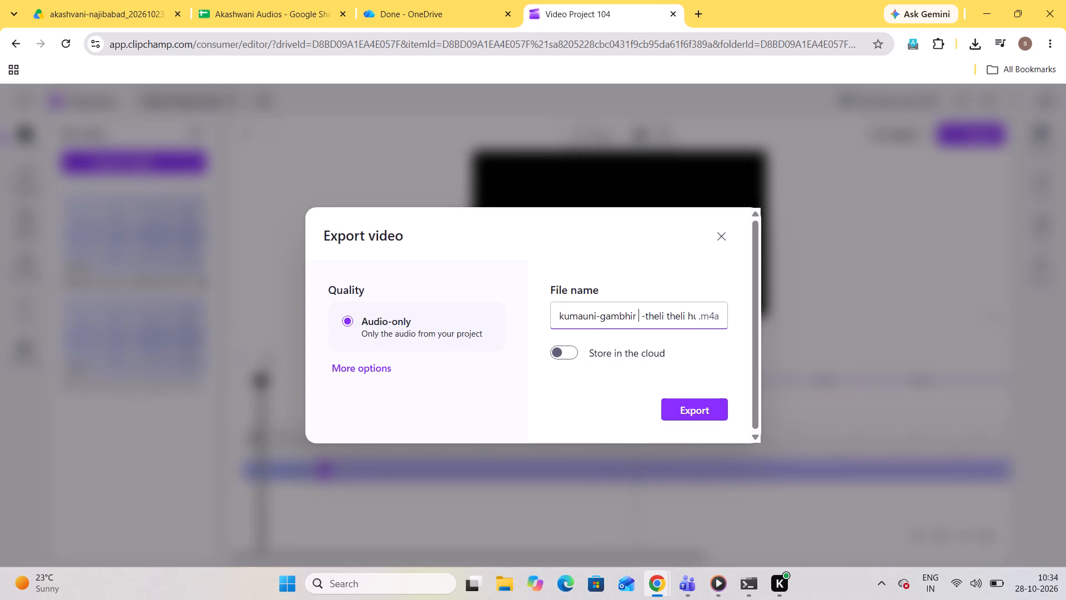
pyautogui.write('darnich')
pyautogui.press('Right')
pyautogui.press('BackSpace')
pyautogui.click(631, 167)
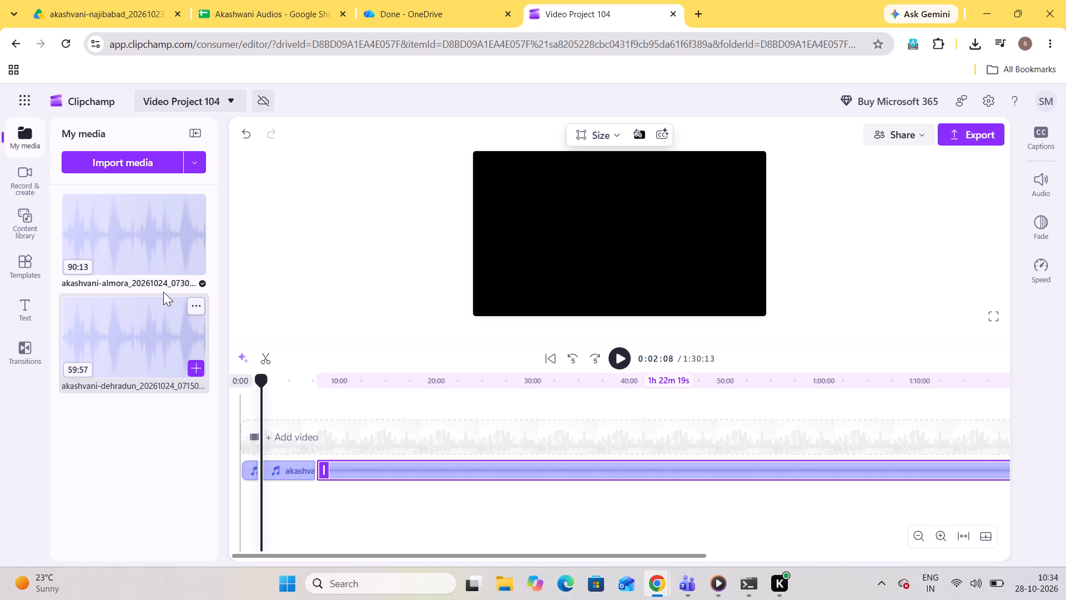
# Delete the first clip, close the gap it leaves, and delete the long remainder clip after the song segment.
pyautogui.click(246, 472)
pyautogui.press('Delete')
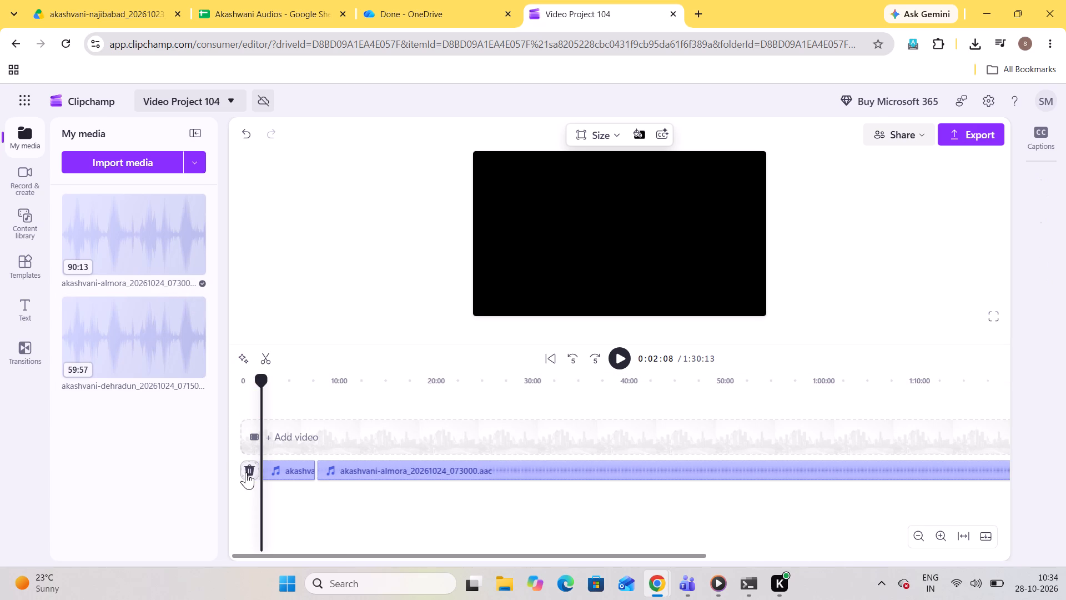
pyautogui.click(246, 472)
pyautogui.click(343, 469)
pyautogui.press('Delete')
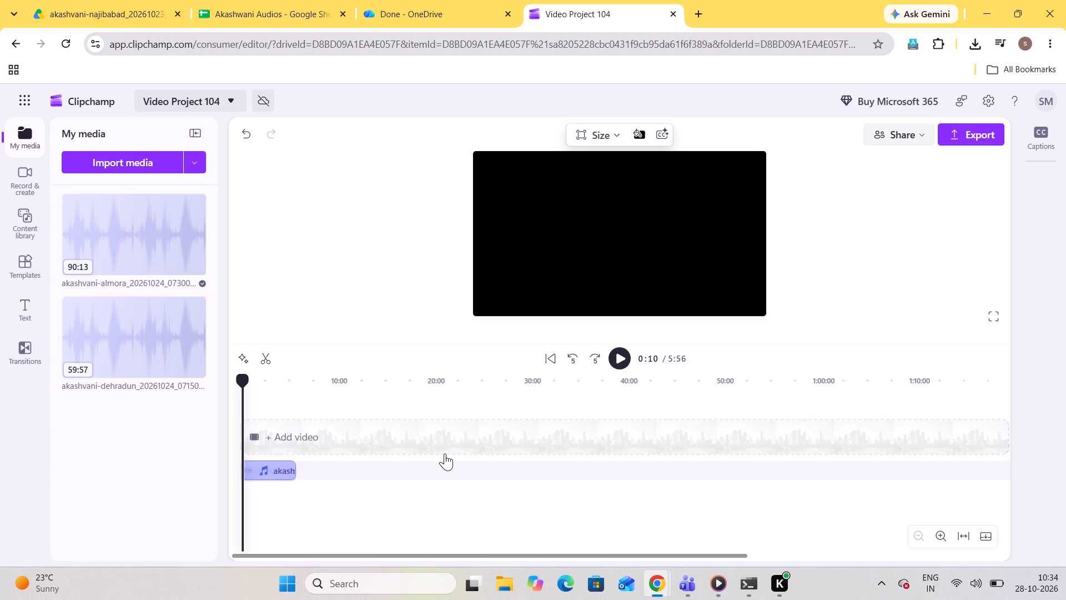
# Delete the short 12-second fragment before the song segment and close the gap it leaves.
pyautogui.hscroll(19, 454, 451)
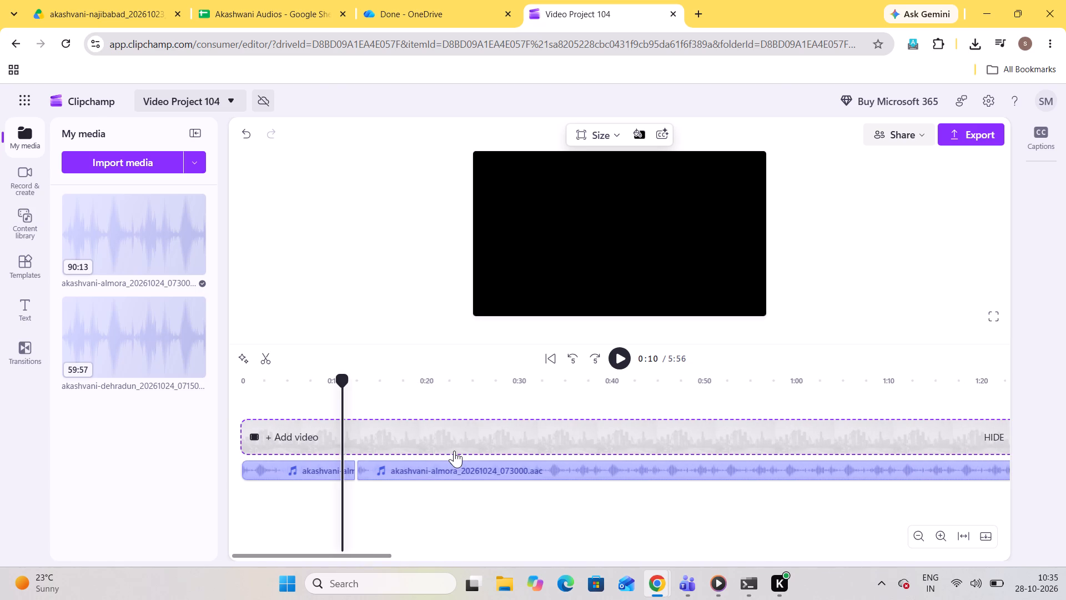
pyautogui.click(301, 468)
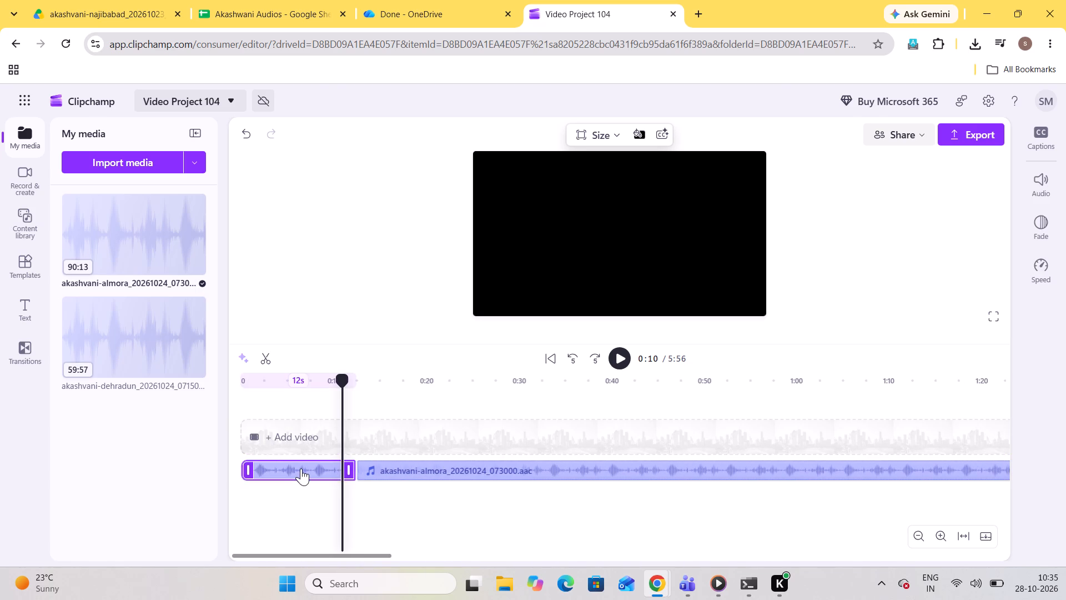
pyautogui.press('Delete')
pyautogui.click(301, 468)
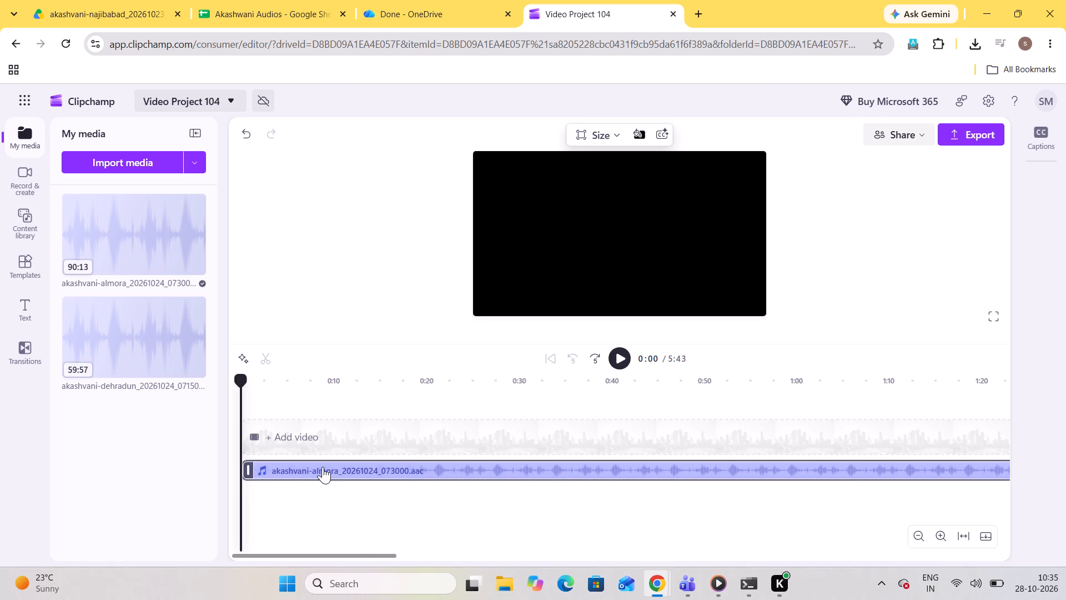
# Switch to File Explorer and create a folder named 28-10-2026 in Downloads.
pyautogui.click(510, 577)
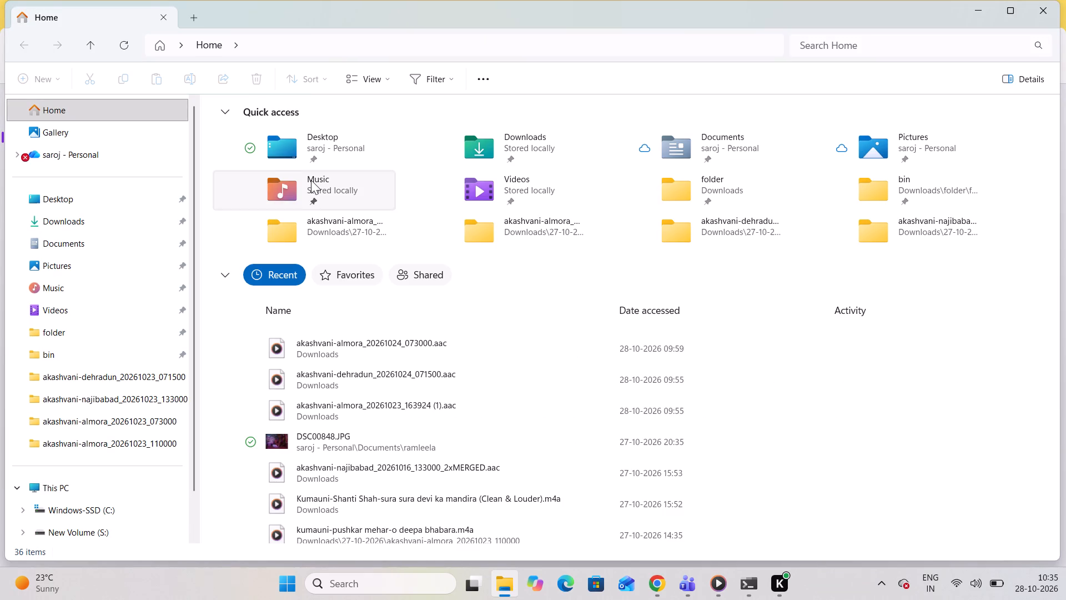
pyautogui.doubleClick(534, 146)
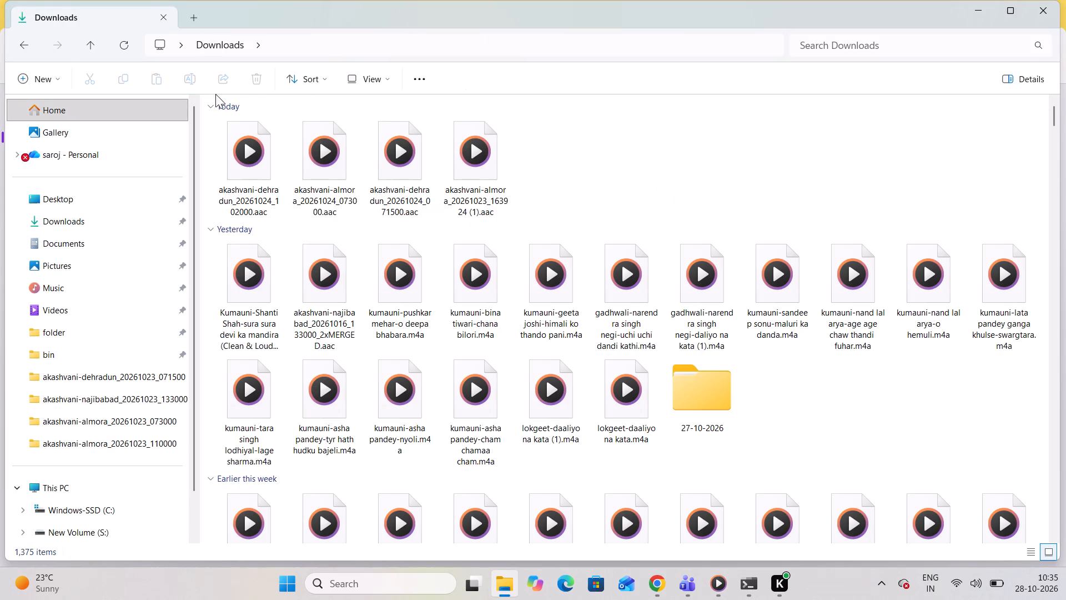
pyautogui.click(27, 84)
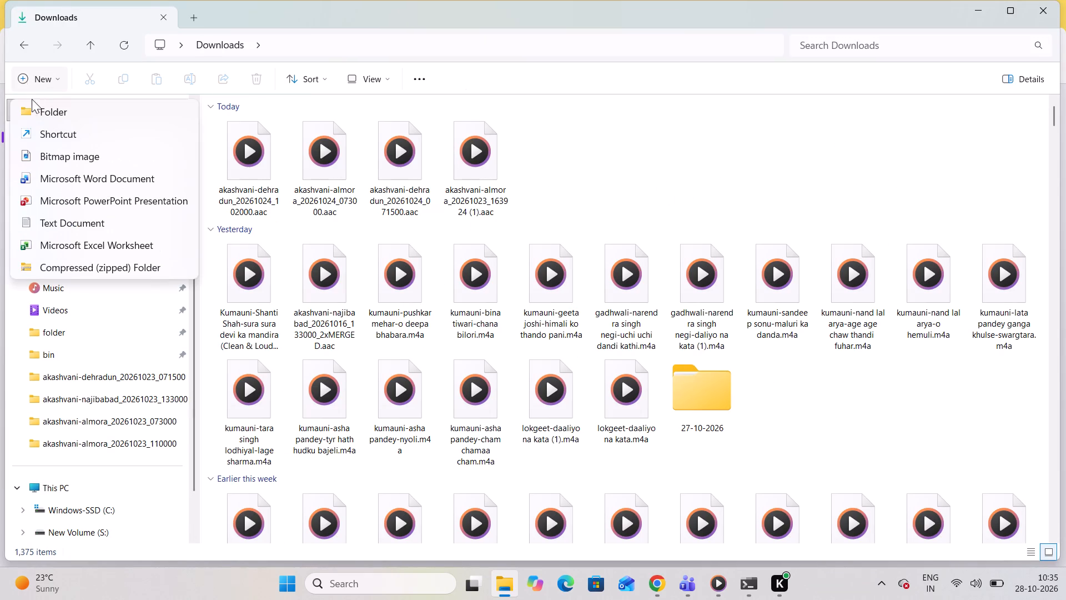
pyautogui.click(32, 116)
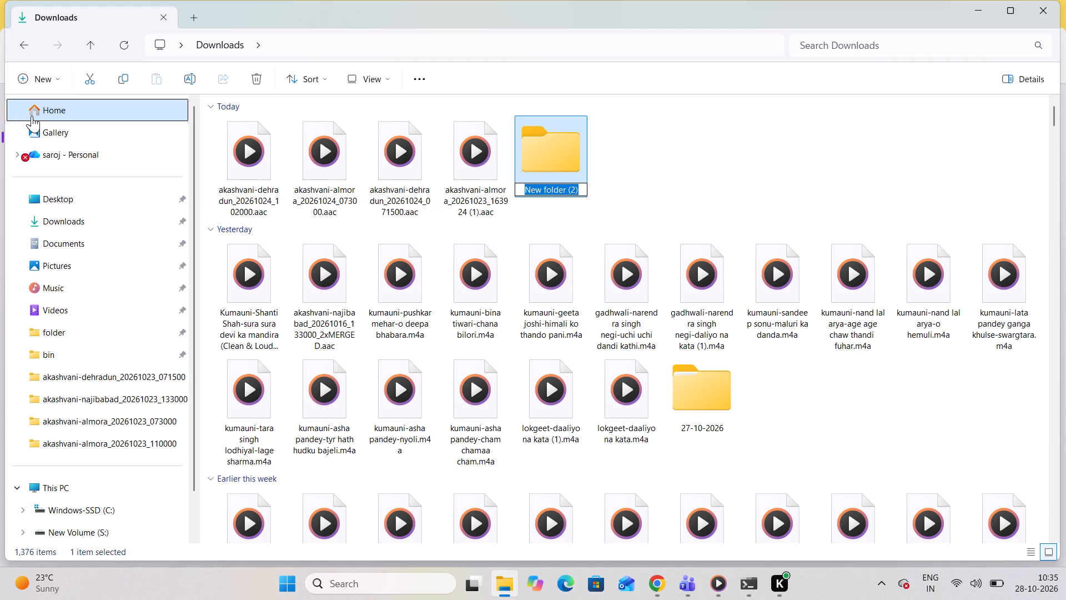
pyautogui.press('2')
pyautogui.write('8-0')
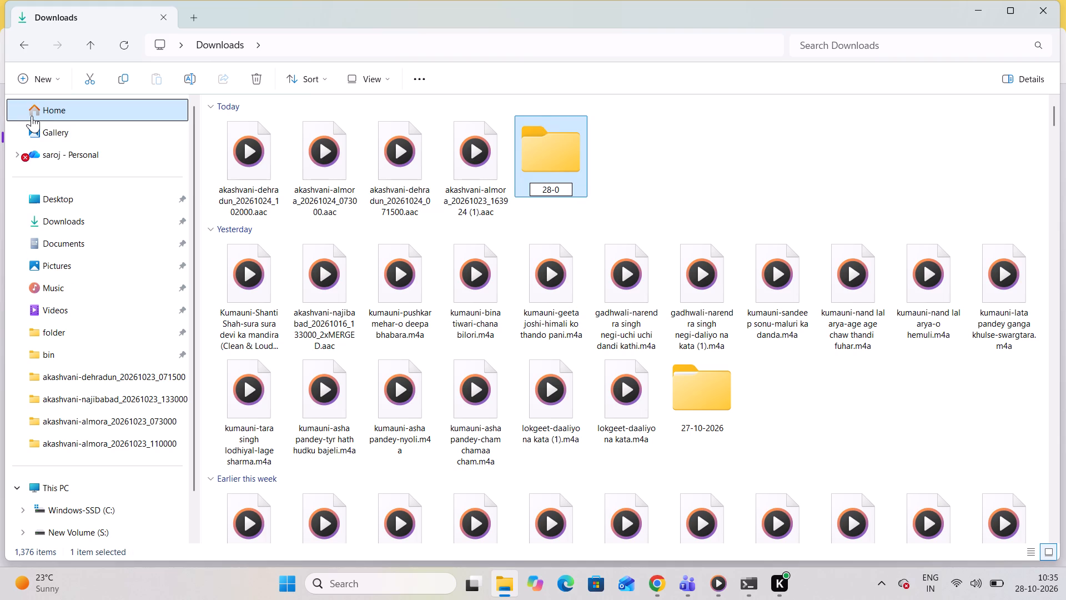
pyautogui.press('BackSpace')
pyautogui.press('1')
pyautogui.write('0-2026')
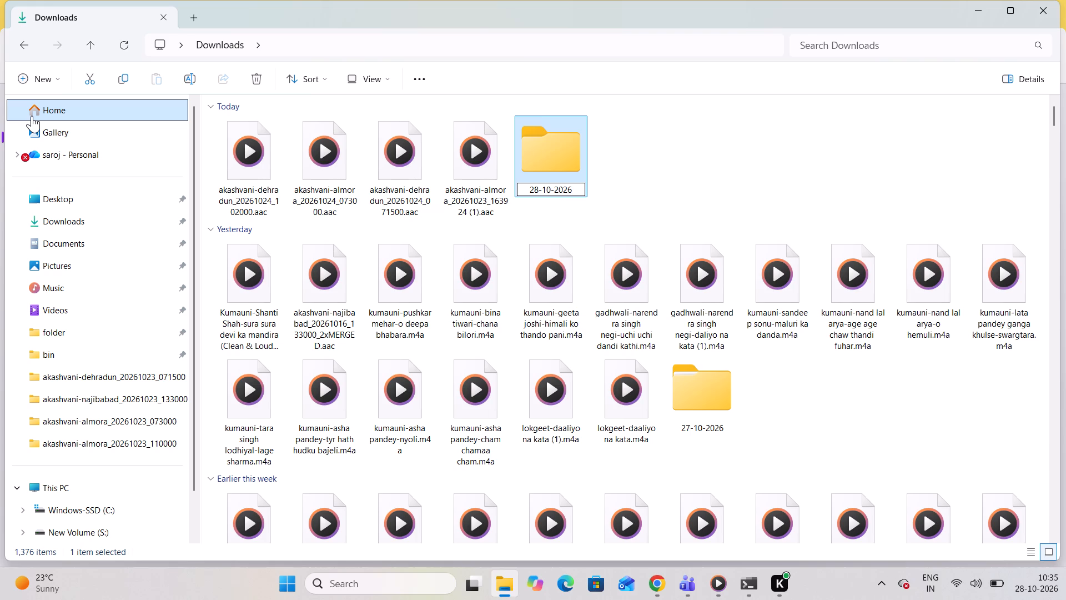
pyautogui.press('Return')
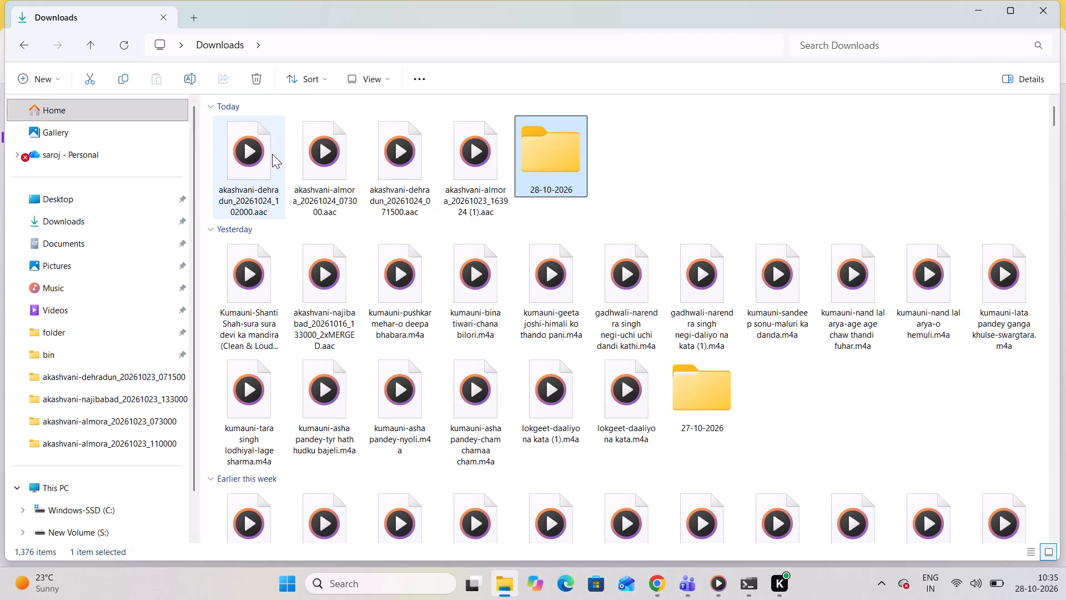
# Create a subfolder in 28-10-2026 using the copied file name akashvani-dehradun_20261024_071500.
pyautogui.click(408, 194)
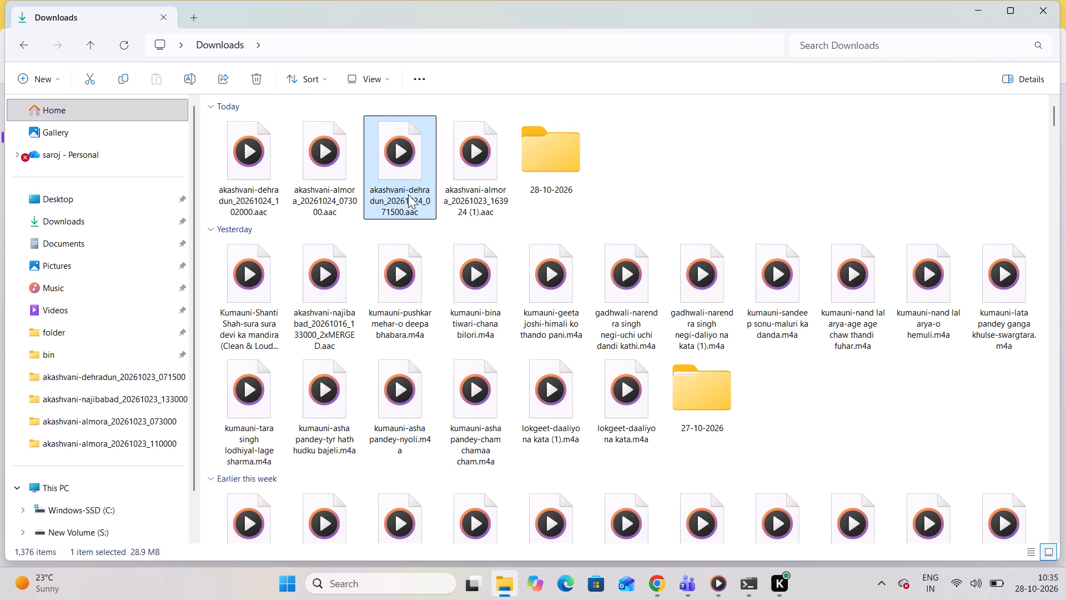
pyautogui.click(405, 200)
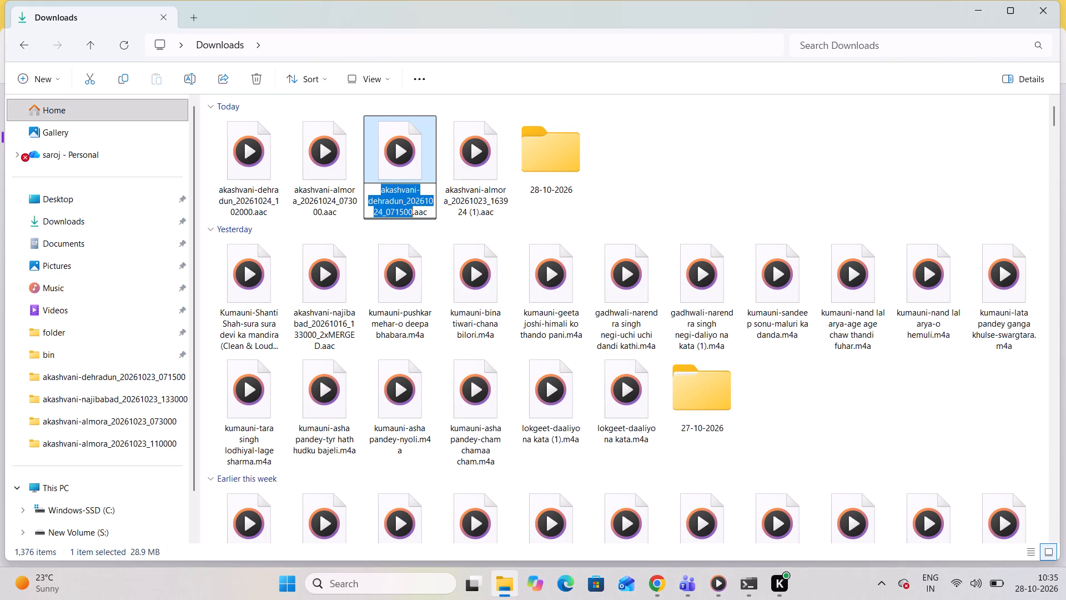
pyautogui.hotkey('ctrl', 'c')
pyautogui.doubleClick(560, 143)
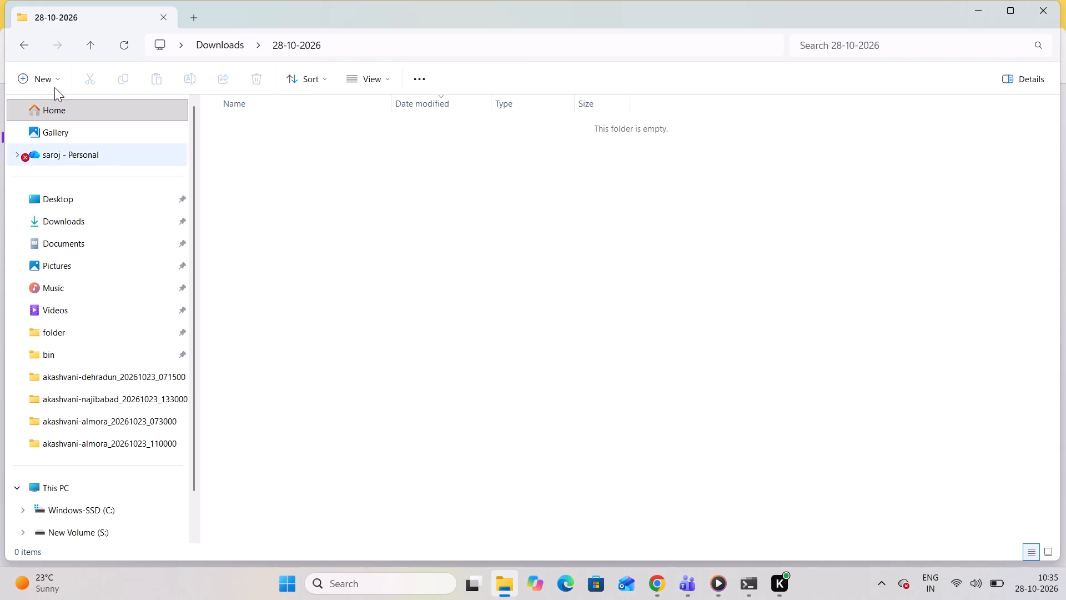
pyautogui.click(22, 81)
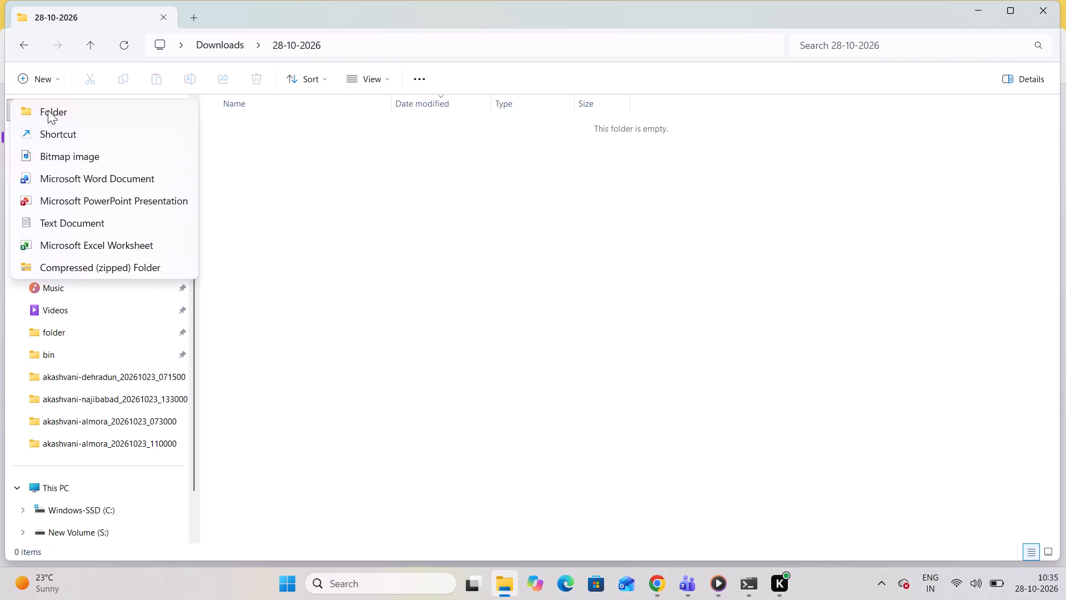
pyautogui.click(48, 110)
pyautogui.hotkey('ctrl', 'v')
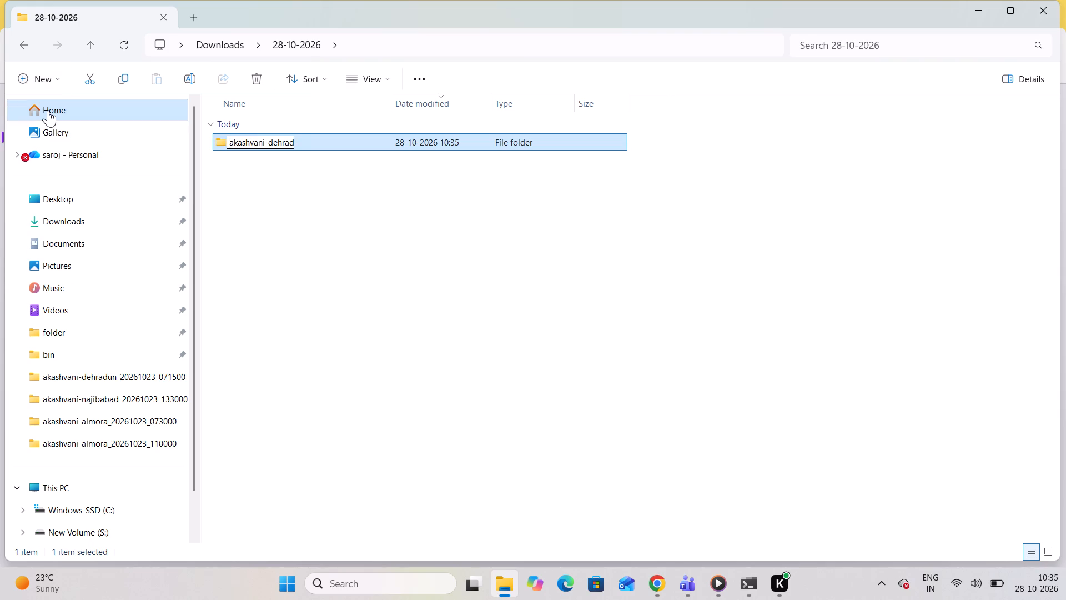
pyautogui.press('Return')
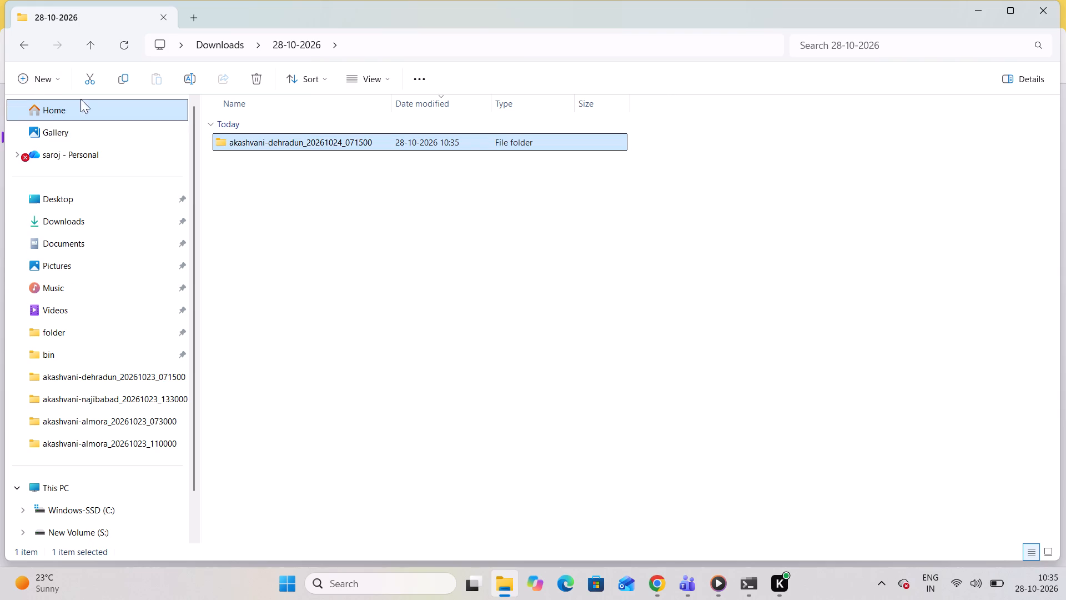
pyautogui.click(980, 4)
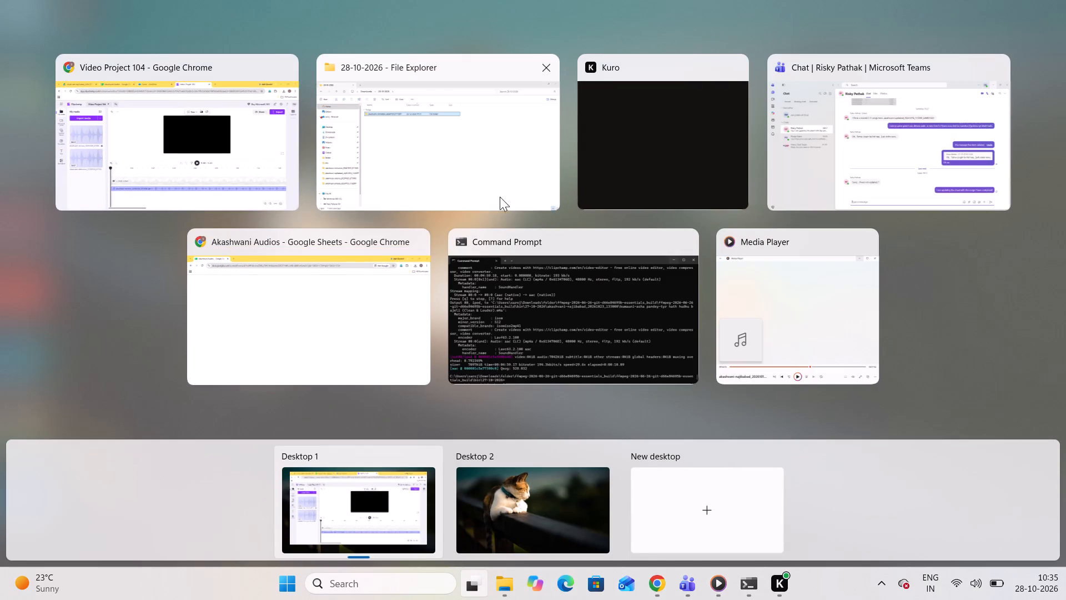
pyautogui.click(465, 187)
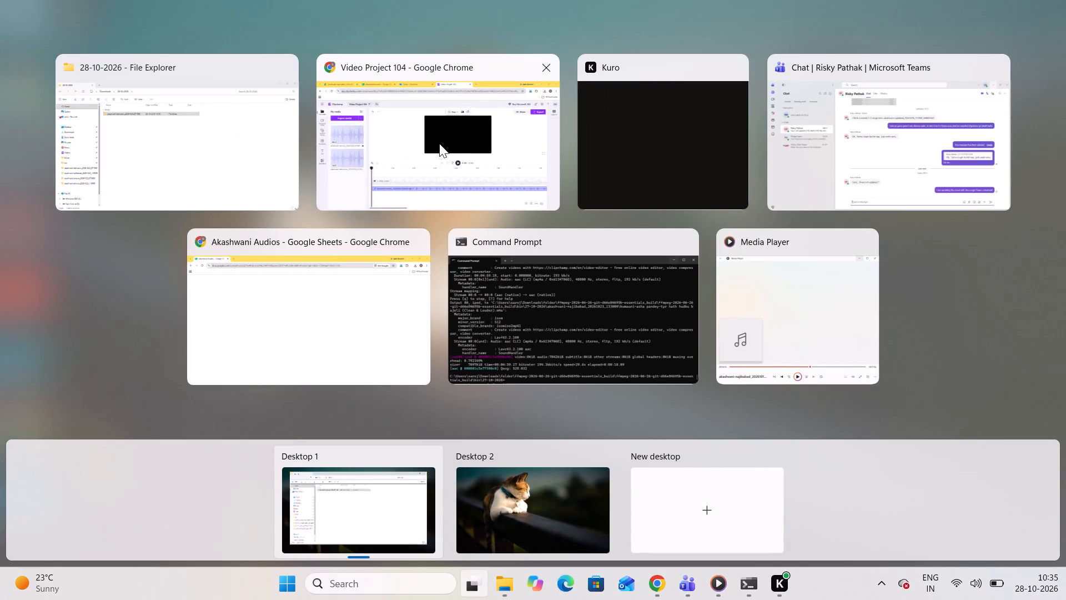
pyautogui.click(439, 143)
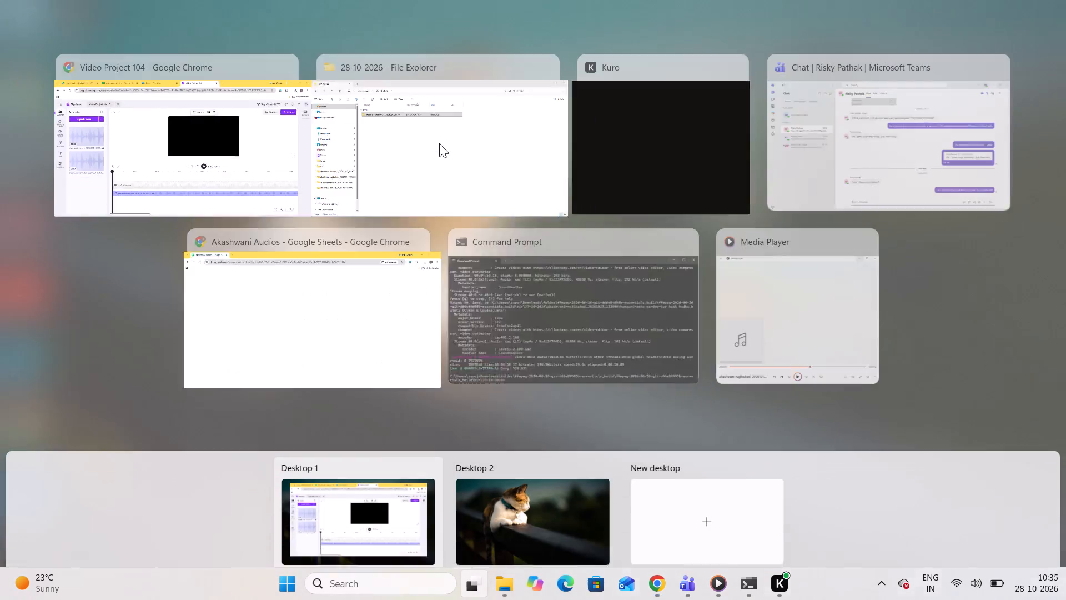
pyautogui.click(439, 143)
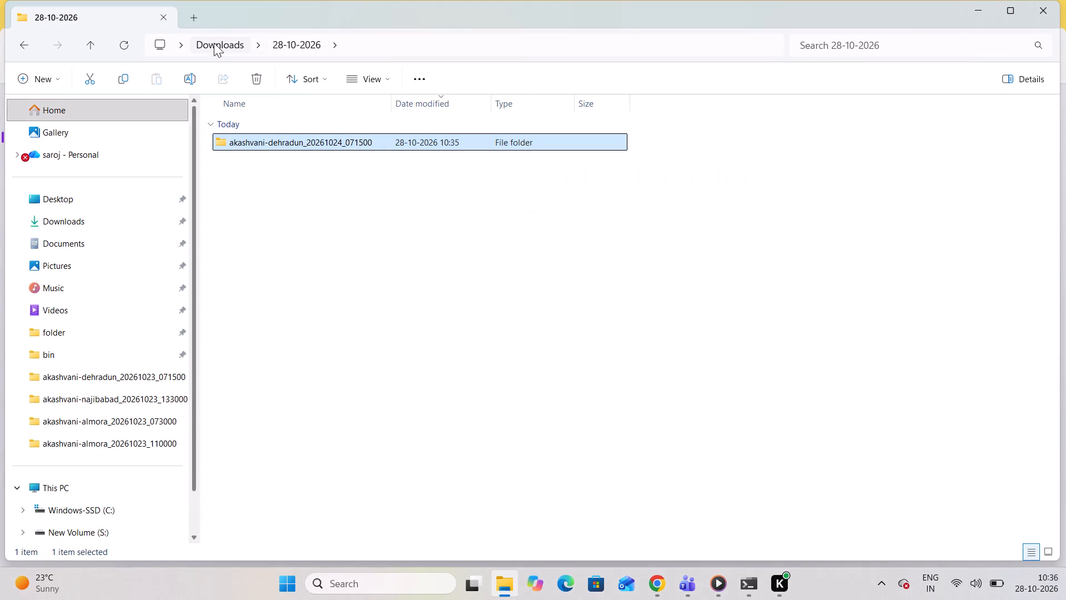
# Rename the subfolder in 28-10-2026 as akashvani-almora_20261024_073000, copying the name from the matching Almora recording in Downloads.
pyautogui.click(190, 13)
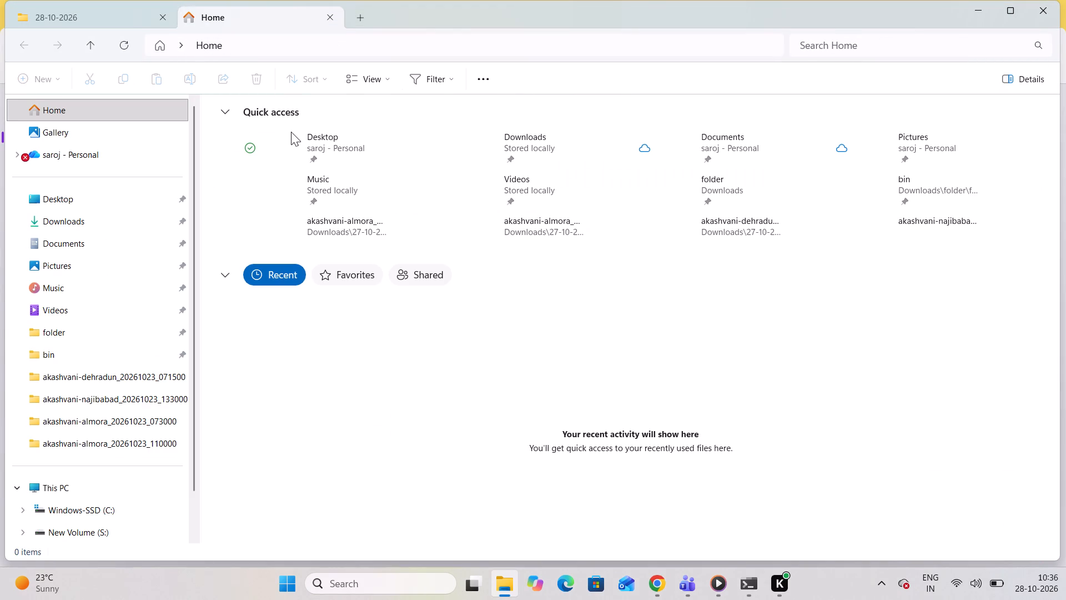
pyautogui.doubleClick(523, 153)
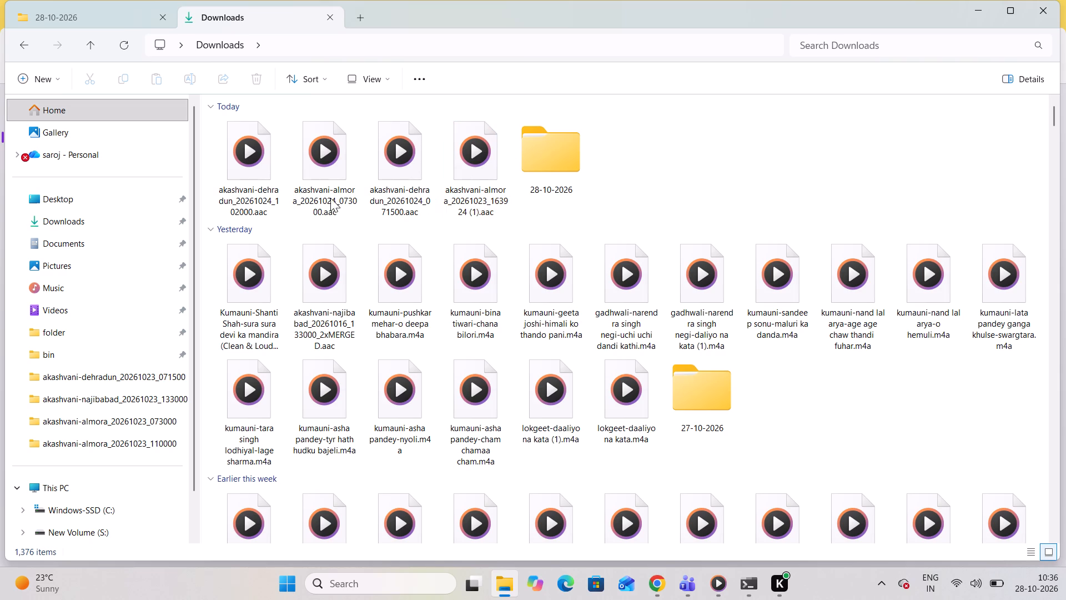
pyautogui.click(313, 201)
pyautogui.click(313, 201)
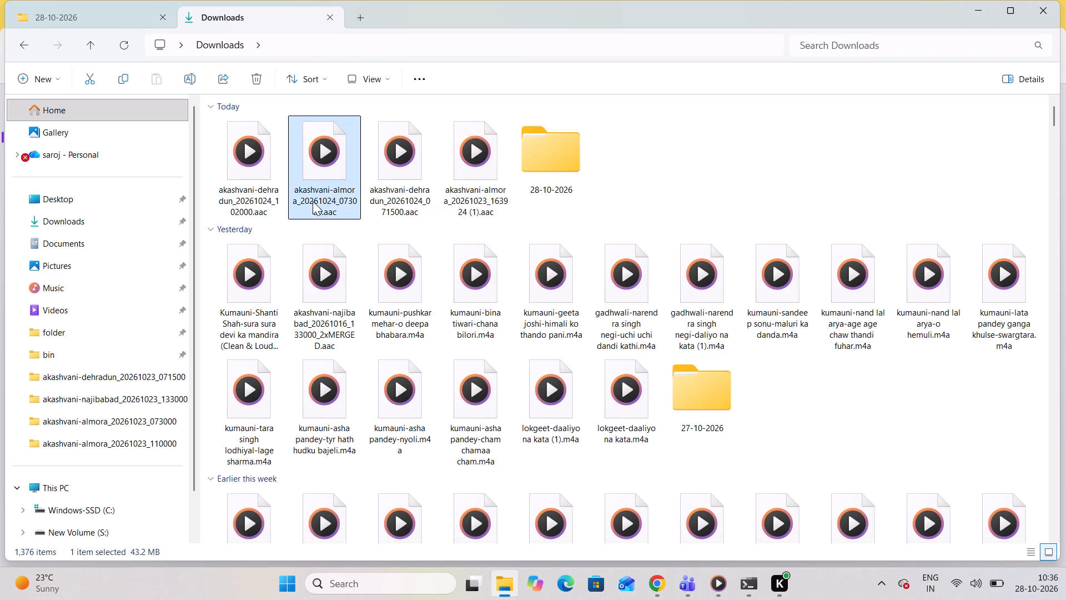
pyautogui.hotkey('ctrl', 'c')
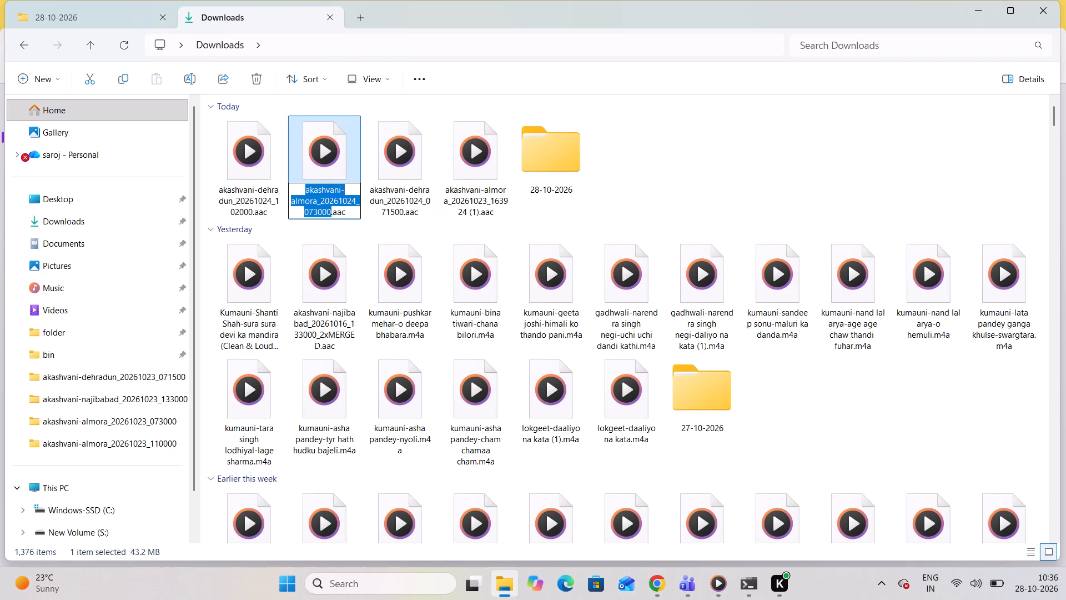
pyautogui.doubleClick(554, 158)
pyautogui.click(314, 146)
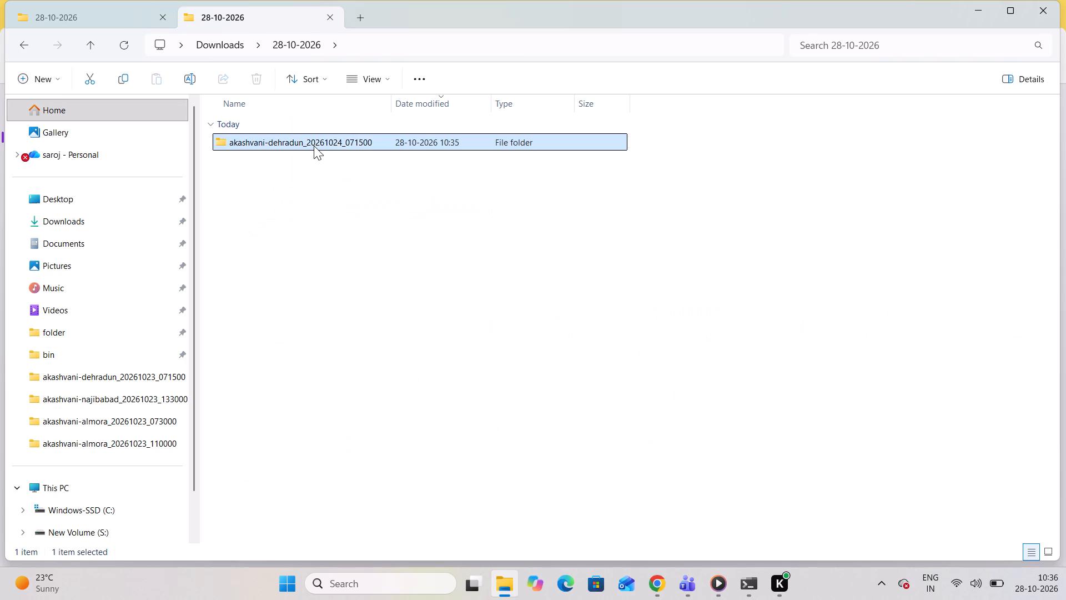
pyautogui.click(314, 146)
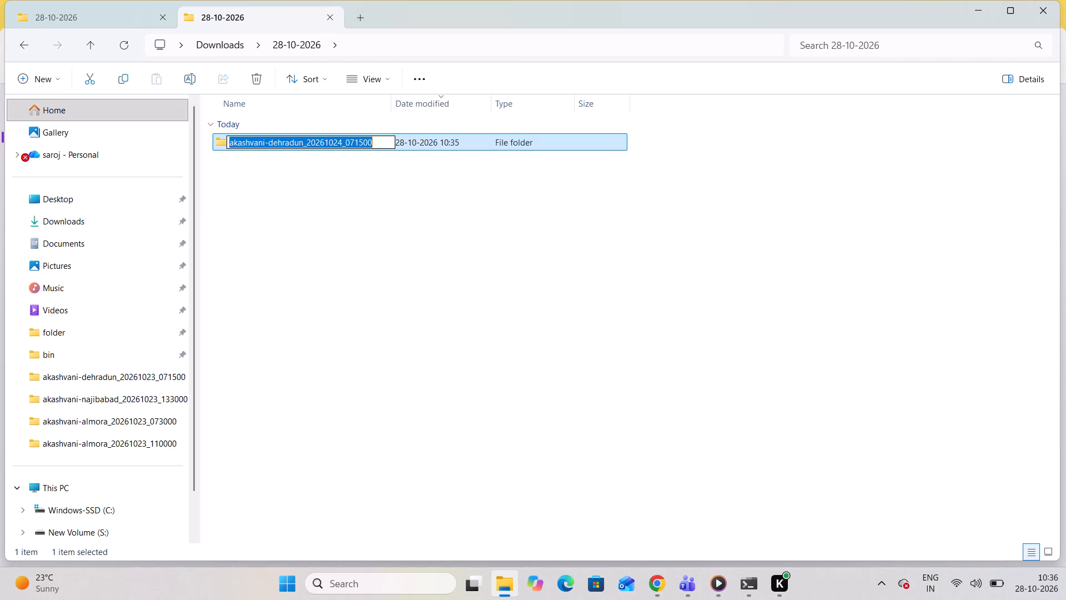
pyautogui.hotkey('ctrl', 'v')
pyautogui.press('Return')
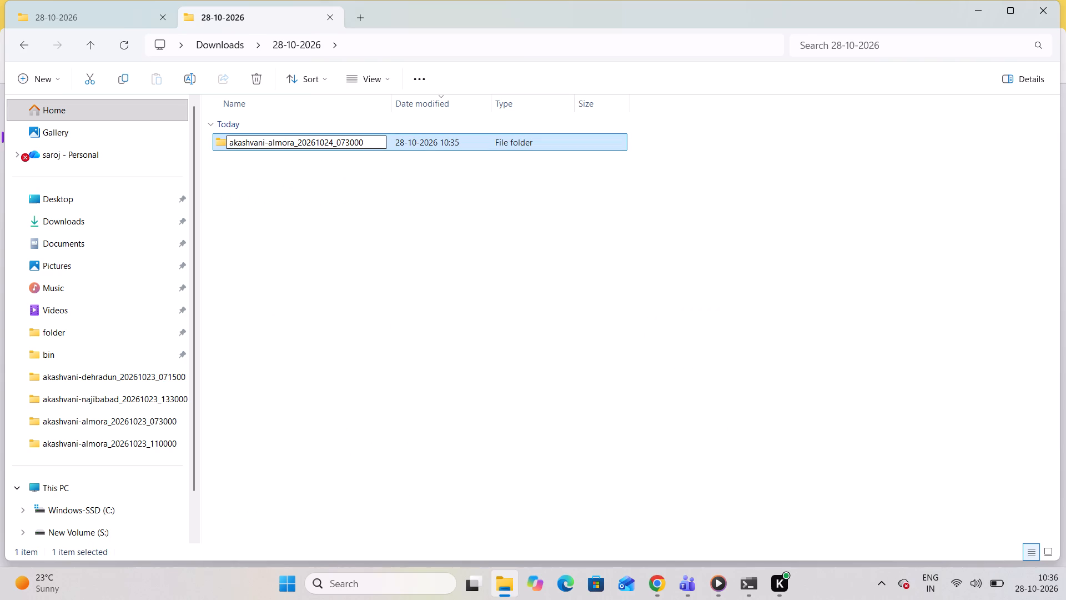
# Switch back to Clipchamp in Chrome and export the trimmed song segment of Video Project 104 as audio.
pyautogui.click(985, 5)
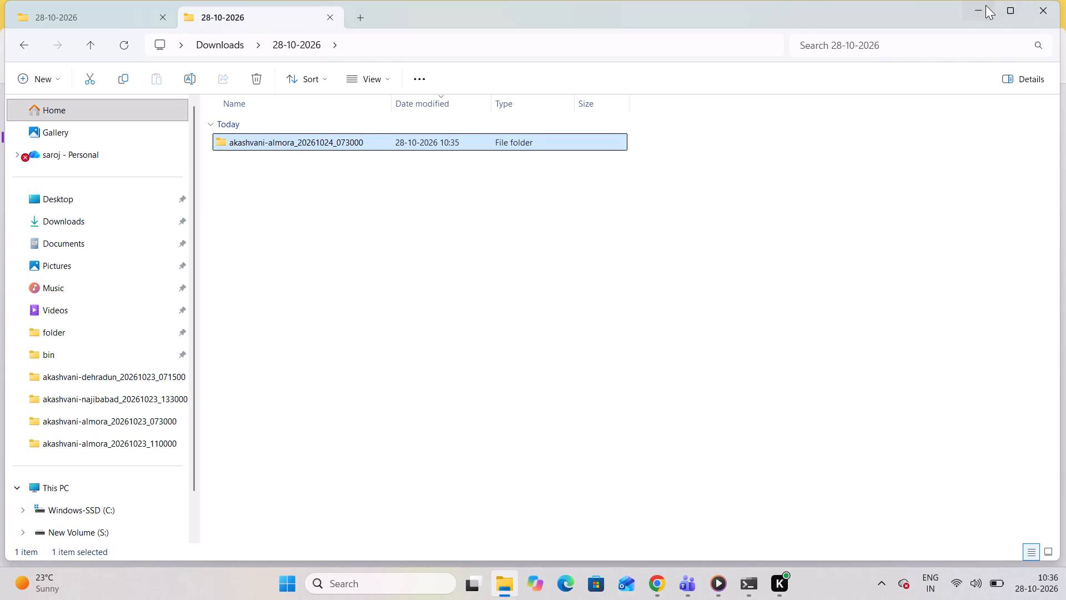
pyautogui.click(968, 129)
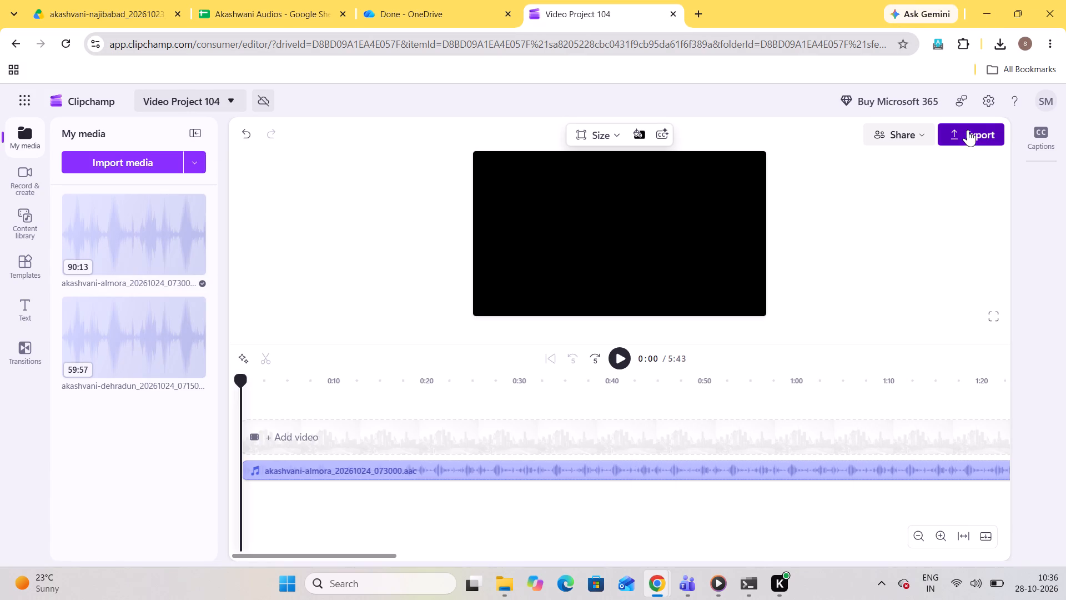
pyautogui.click(714, 417)
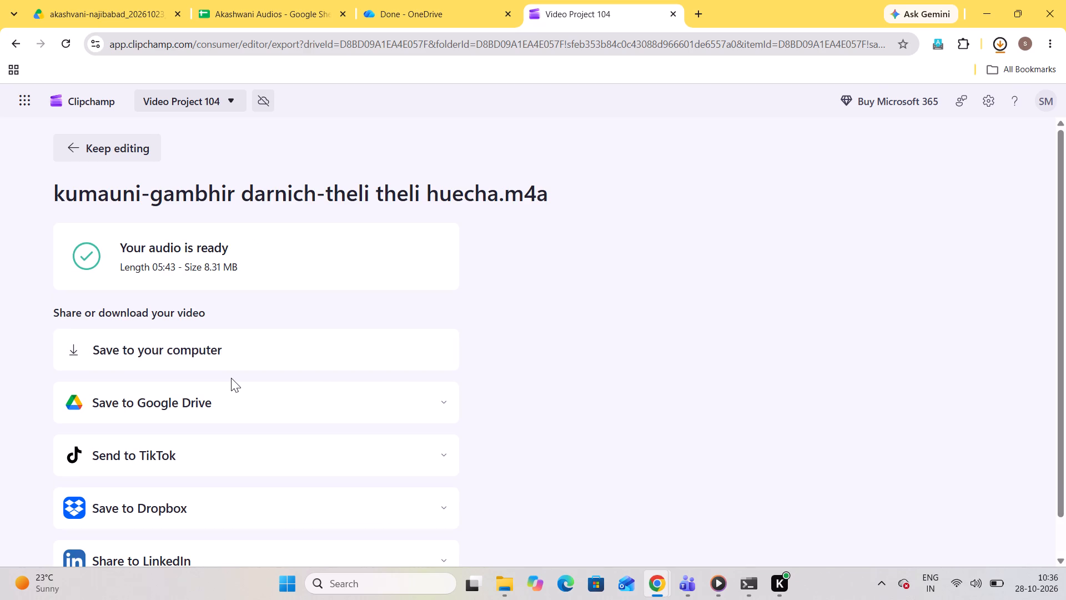
# Save kumauni-gambhir darnich-theli theli huecha.m4a to the computer in Downloads, folder 28-10-2026, subfolder akashvani-almora_20261024_073000.
pyautogui.click(245, 353)
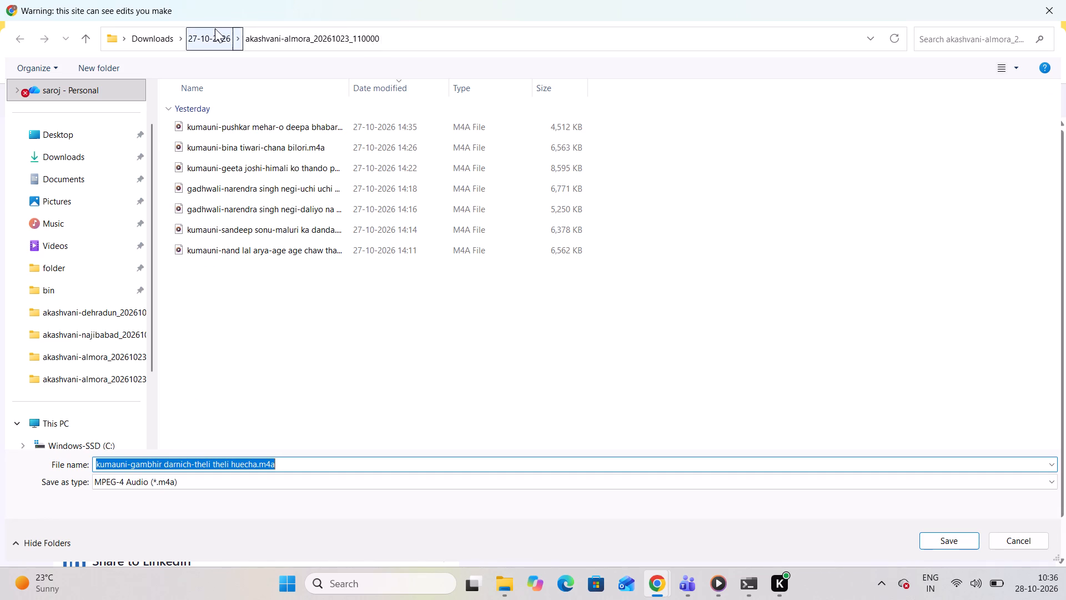
pyautogui.click(214, 29)
pyautogui.click(139, 39)
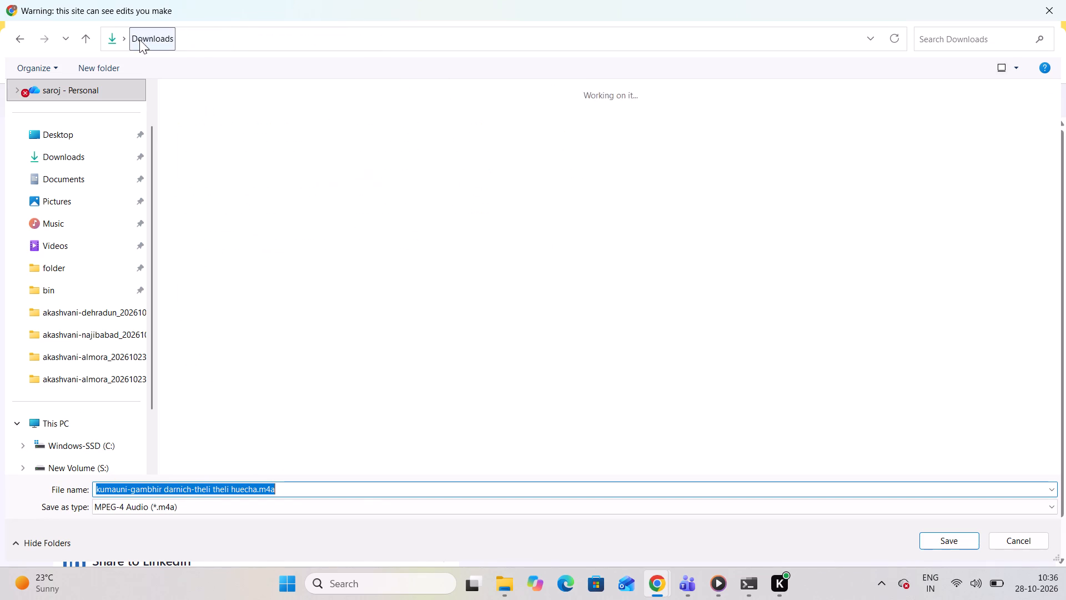
pyautogui.doubleClick(349, 168)
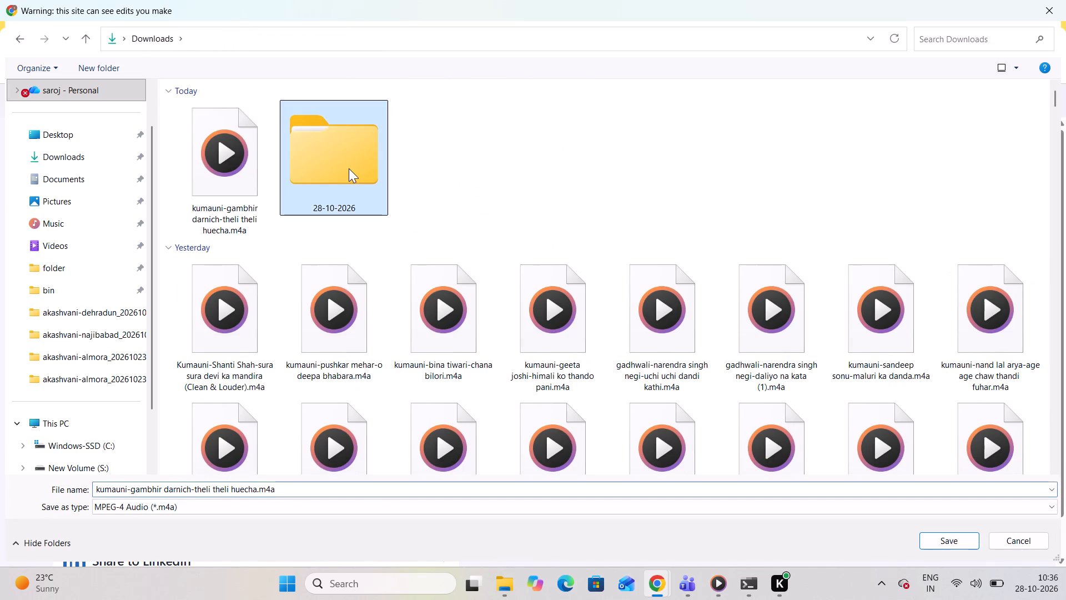
pyautogui.doubleClick(303, 129)
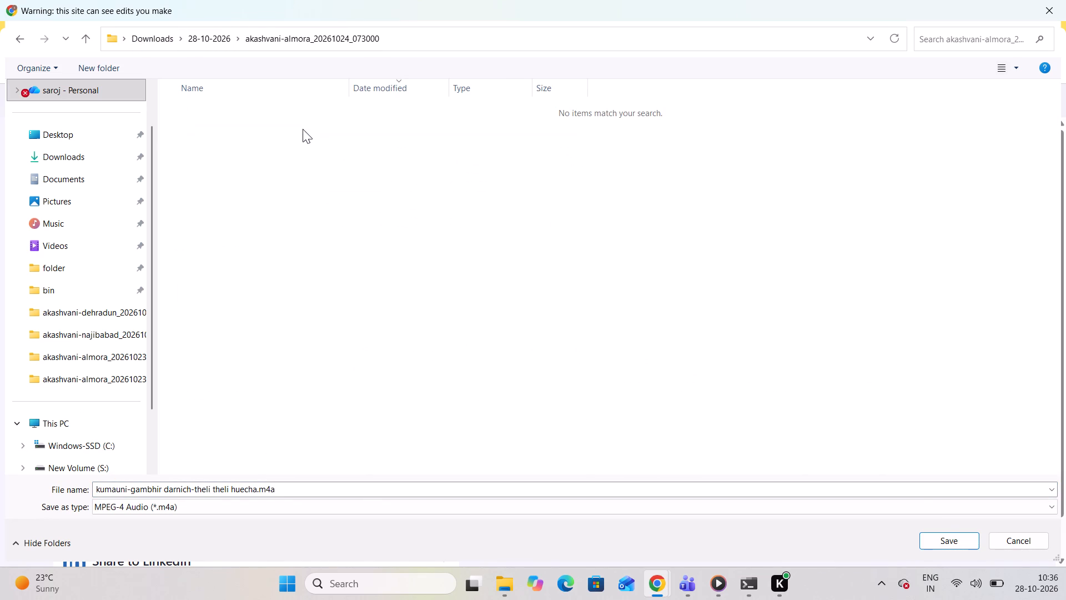
pyautogui.click(931, 538)
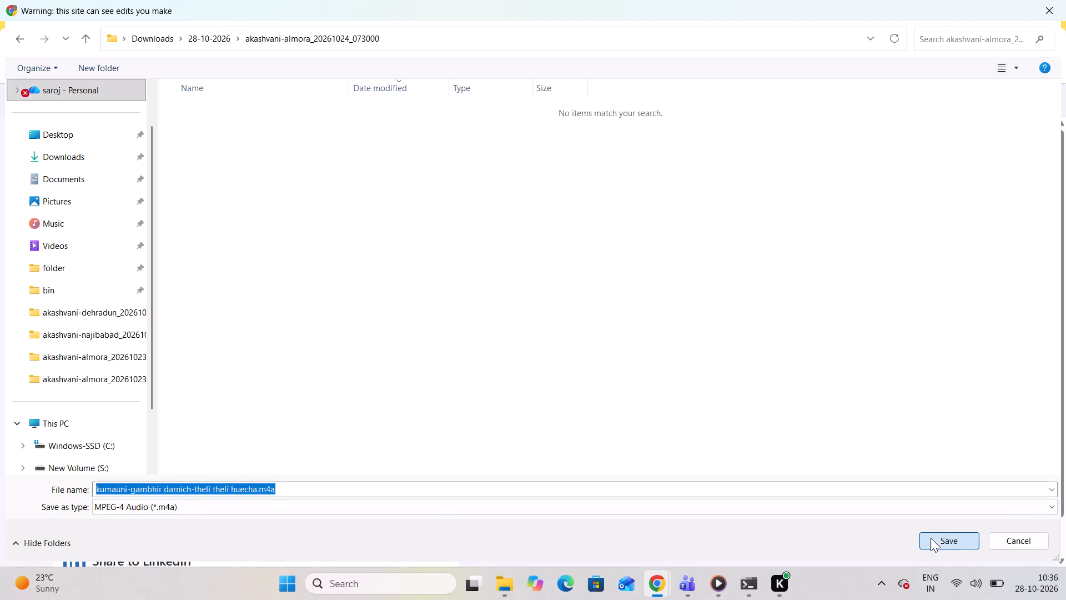
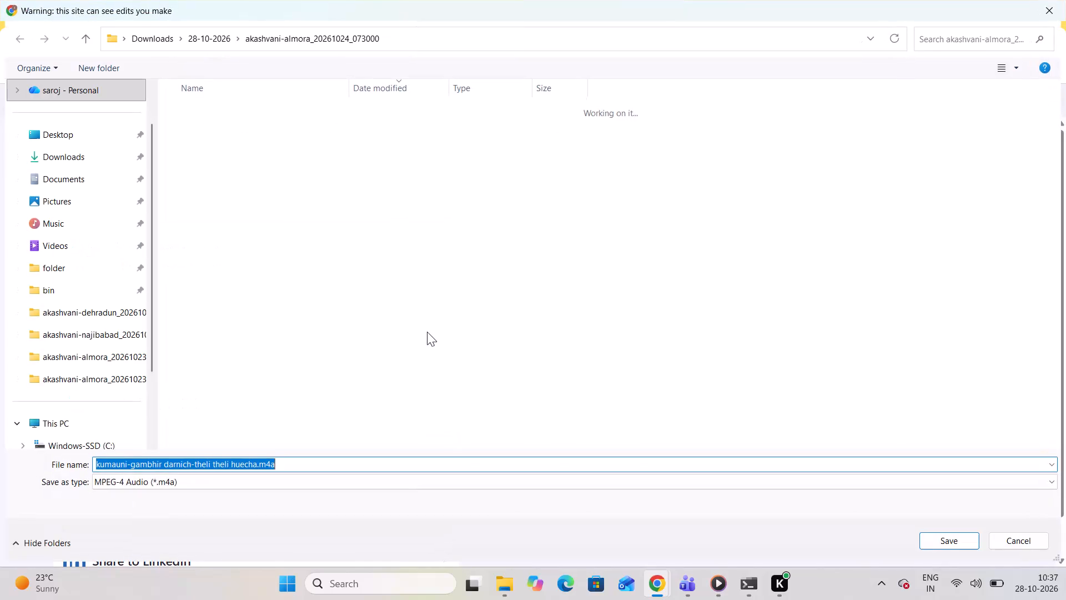
# Dismiss the repeated save window, return to editing Video Project 104 and delete the exported song clip from the timeline.
pyautogui.click(1043, 8)
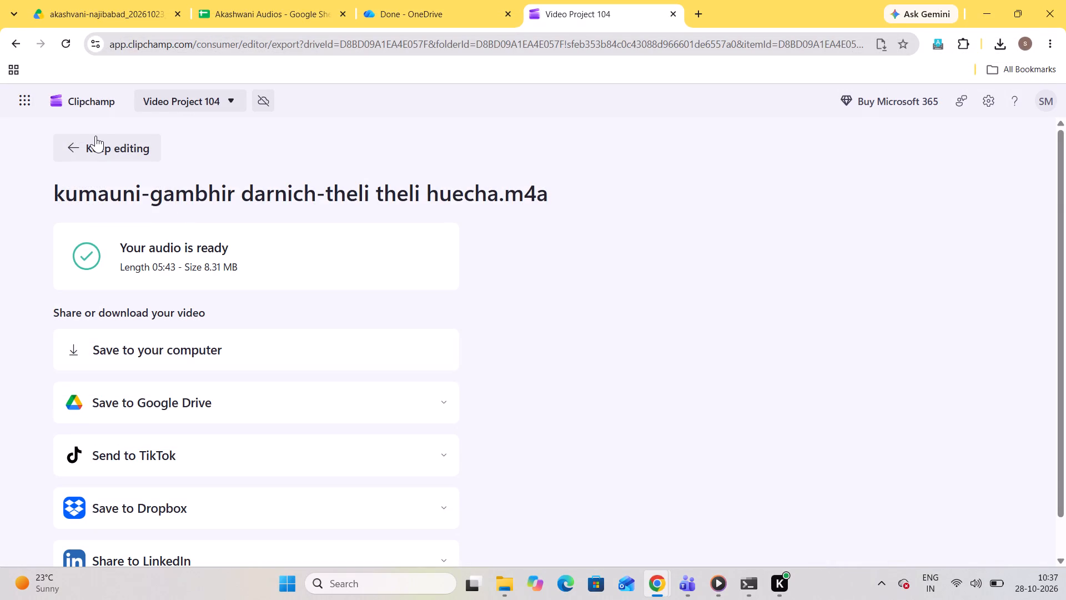
pyautogui.click(98, 134)
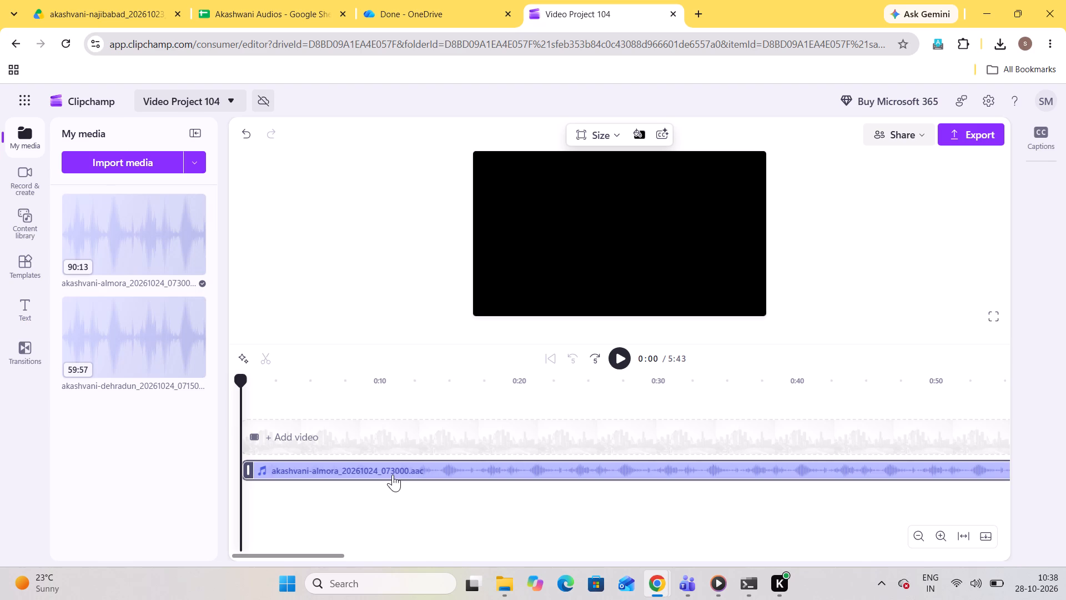
pyautogui.click(368, 477)
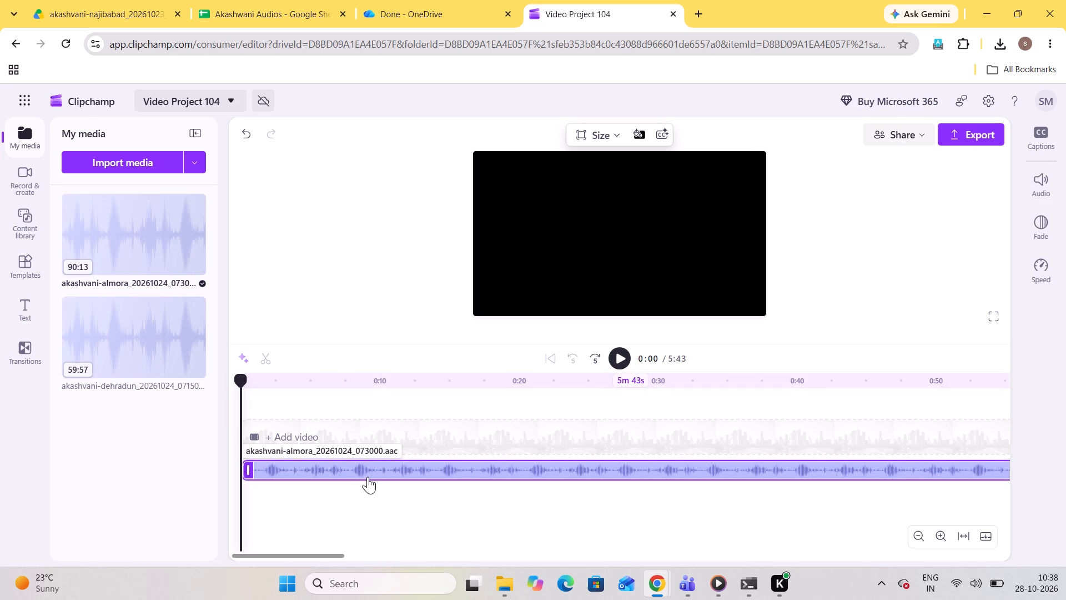
pyautogui.press('Delete')
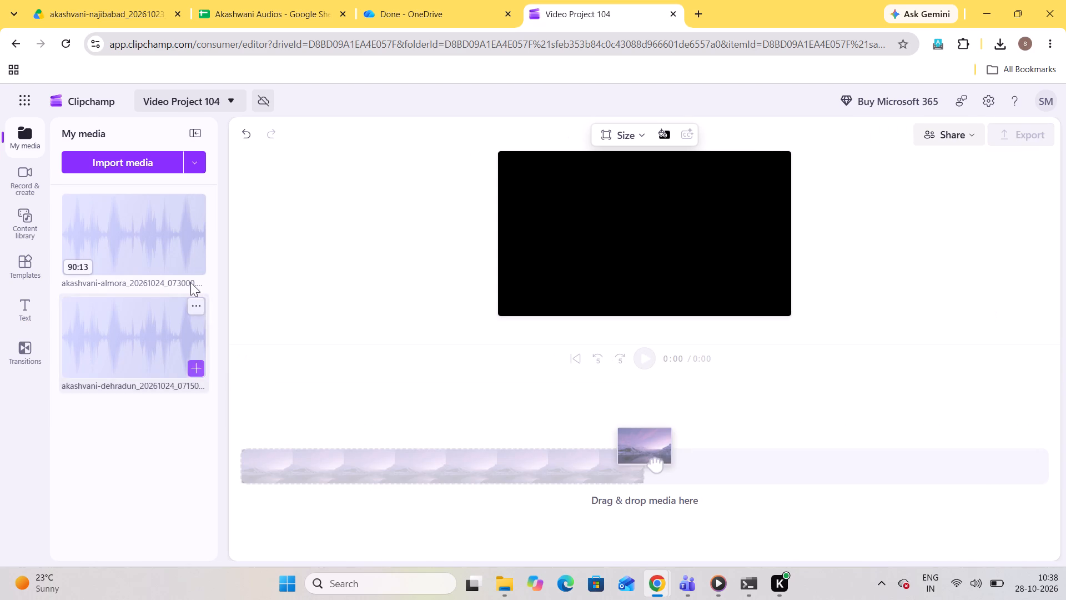
# Place the full akashvani-almora_20261024_073000 recording from the project media on the empty timeline.
pyautogui.moveTo(156, 252); pyautogui.dragTo(345, 397)
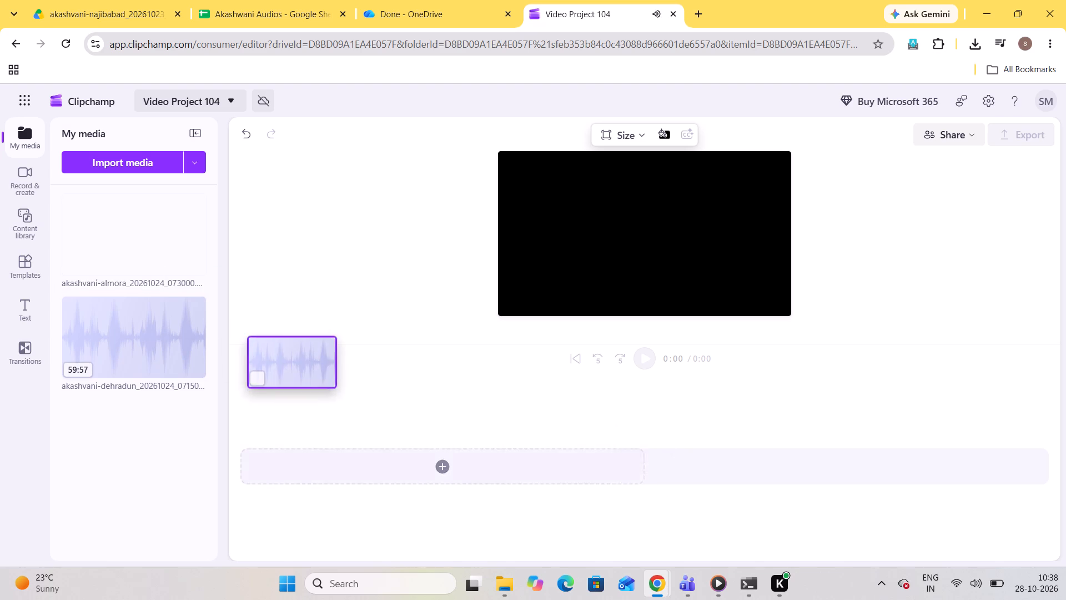
pyautogui.moveTo(345, 397); pyautogui.dragTo(441, 526)
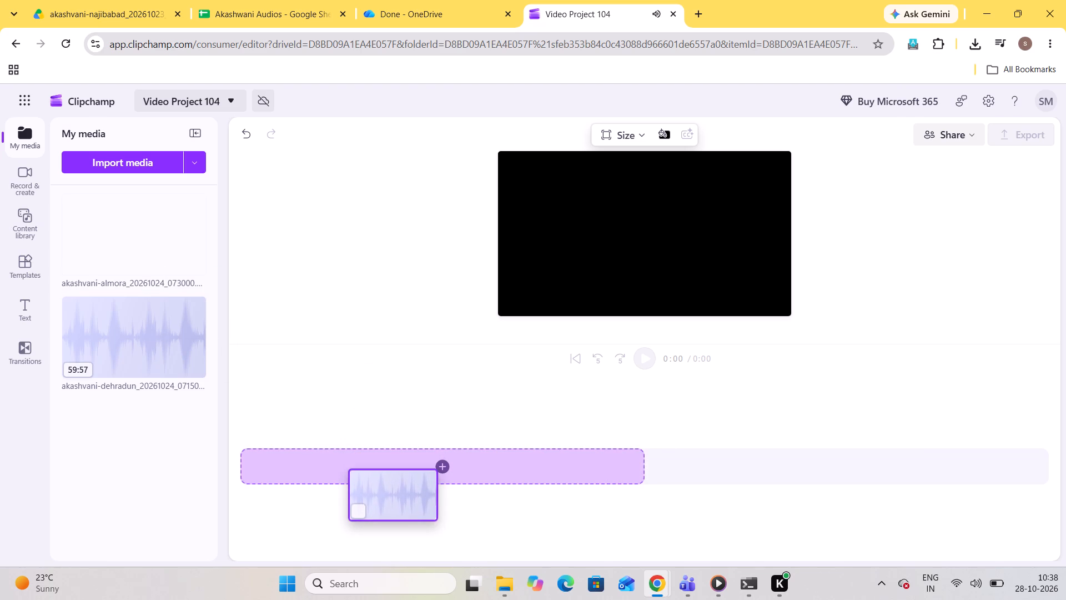
pyautogui.moveTo(441, 526); pyautogui.dragTo(396, 399)
pyautogui.click(396, 421)
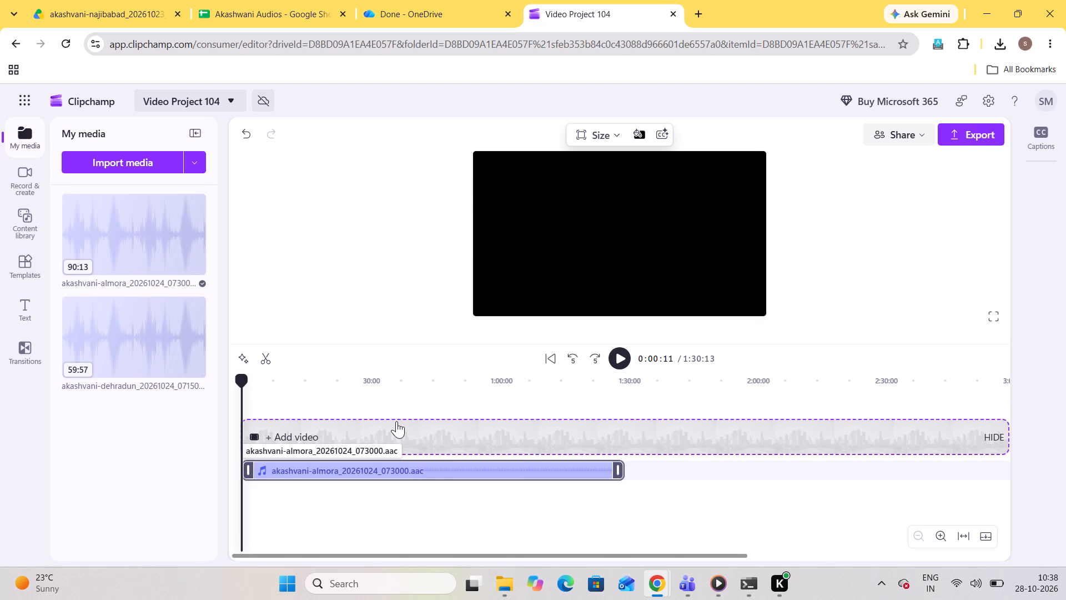
# Play through the Almora recording to locate the next song and split the clip at about 10:15.
pyautogui.press('space')
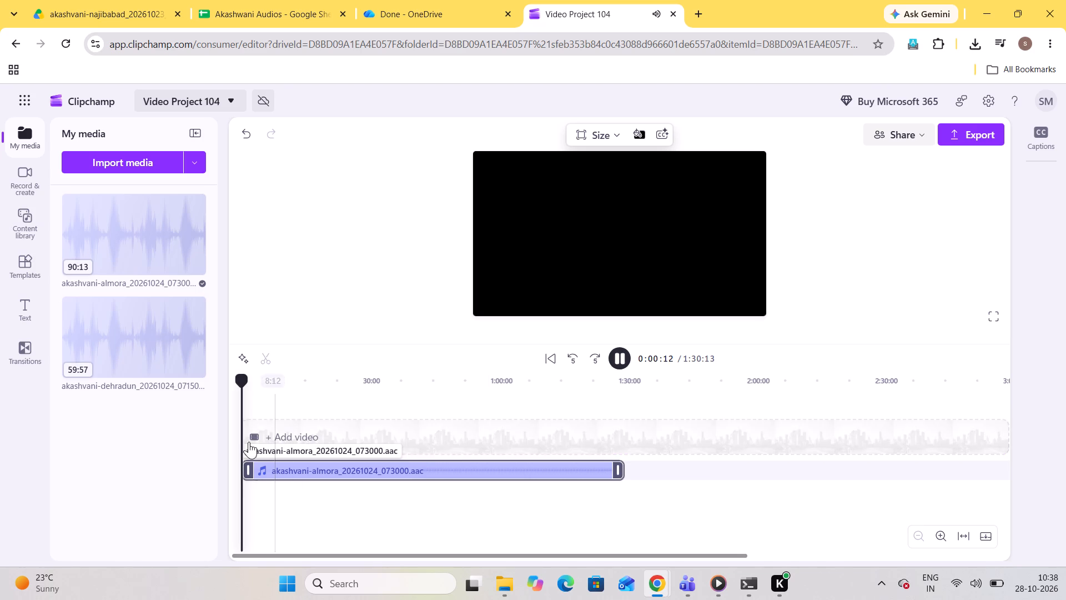
pyautogui.moveTo(248, 389); pyautogui.dragTo(274, 388)
pyautogui.click(274, 388)
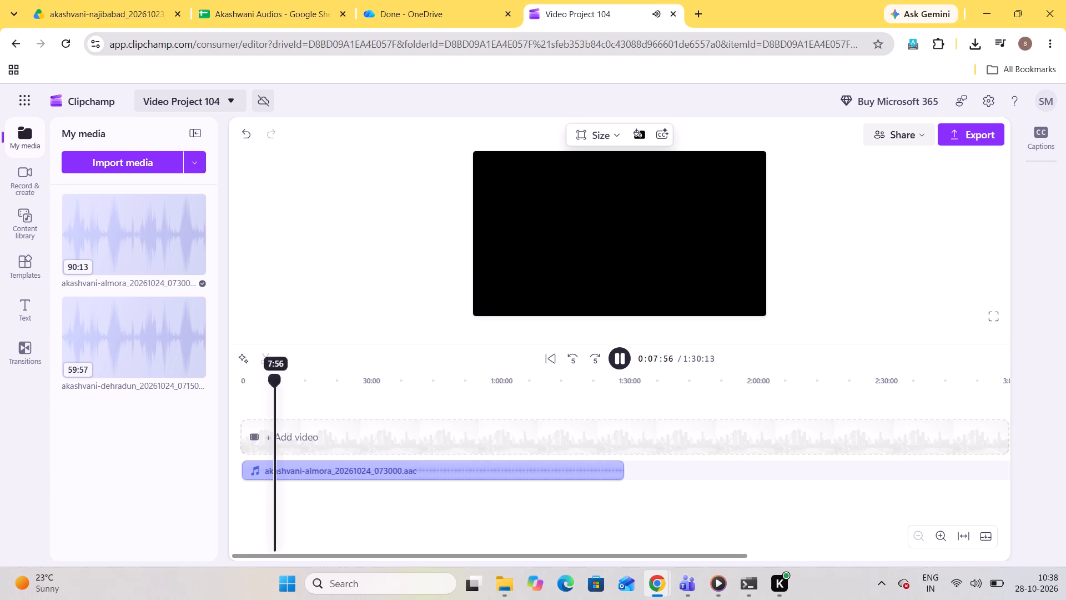
pyautogui.click(294, 394)
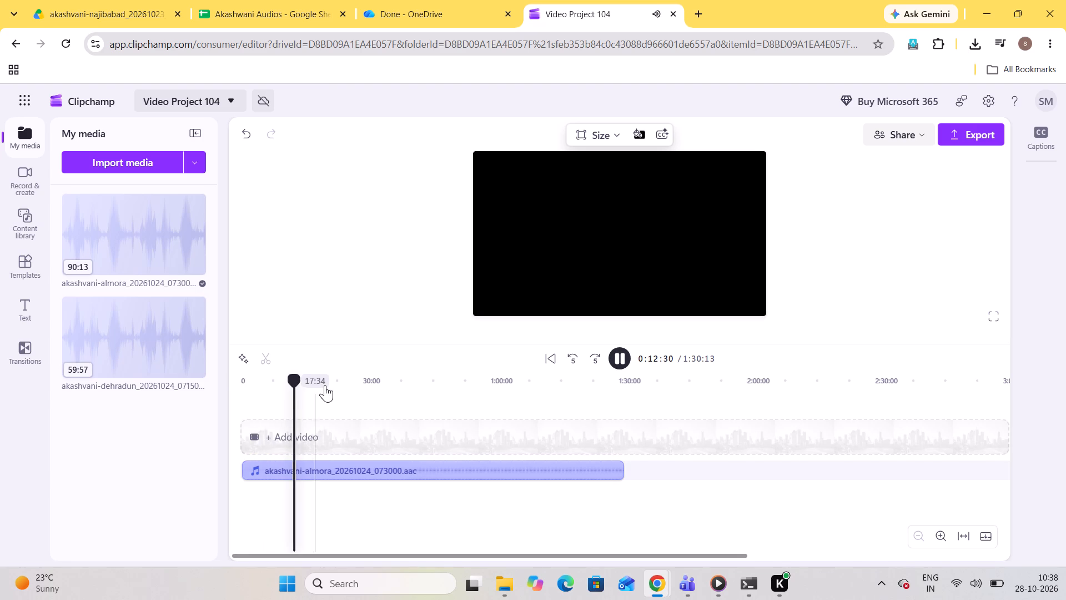
pyautogui.click(288, 386)
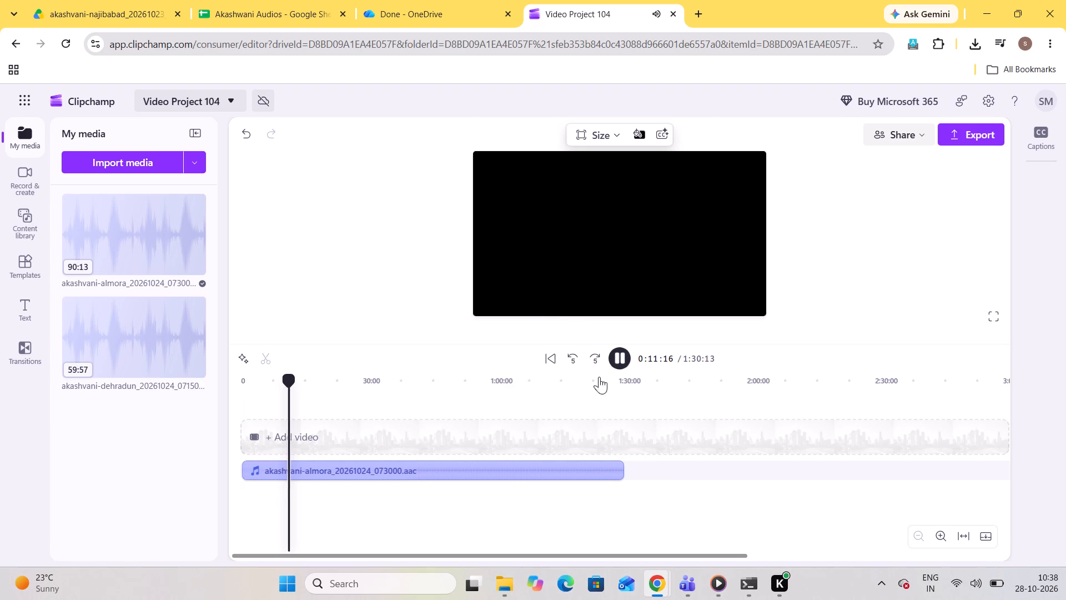
pyautogui.click(286, 381)
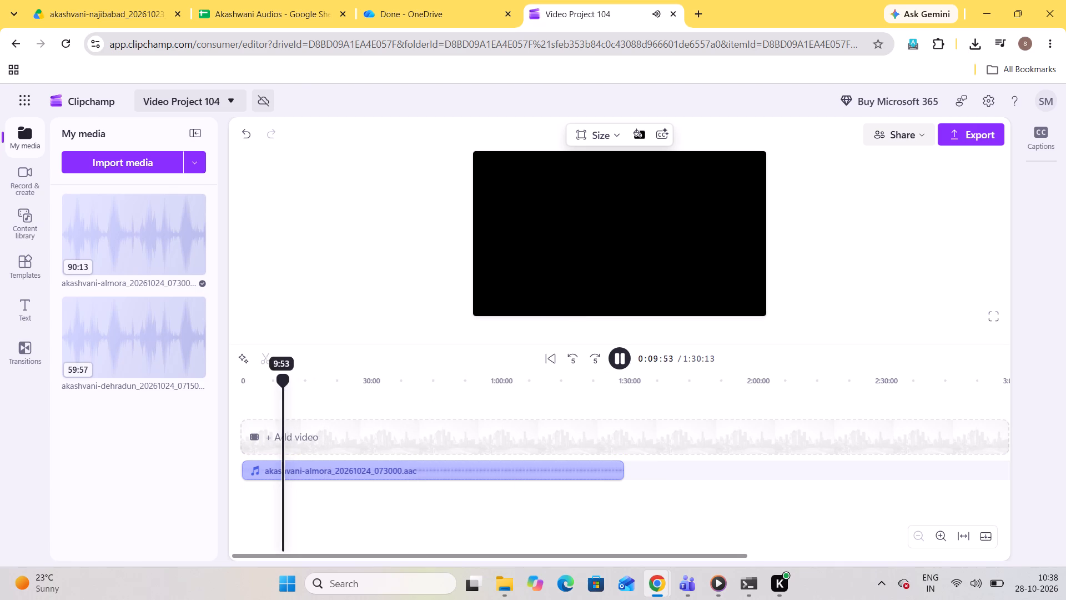
pyautogui.click(279, 384)
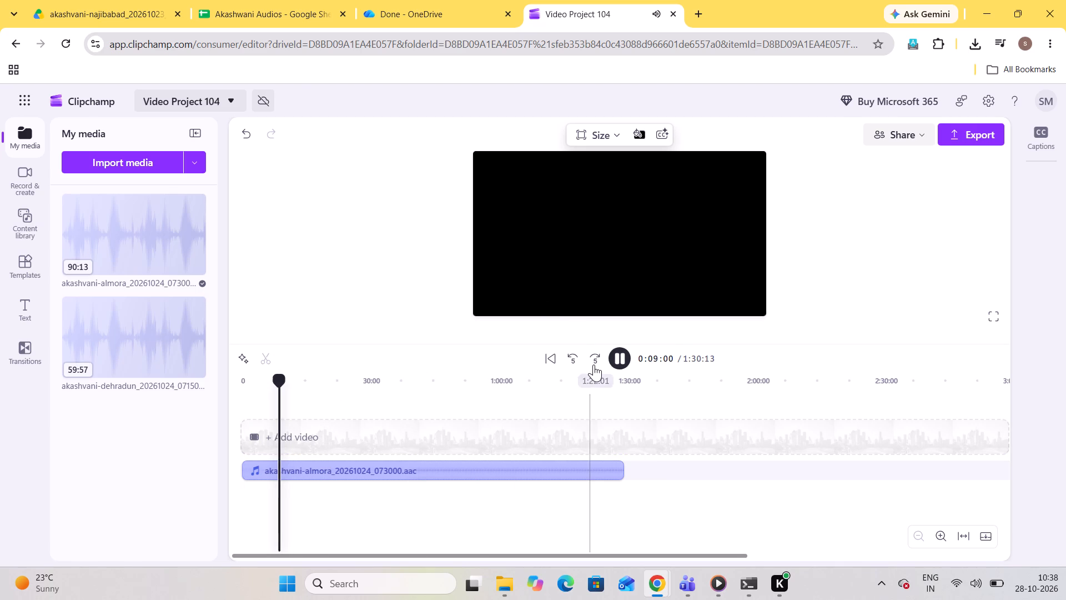
pyautogui.tripleClick(594, 364)
pyautogui.tripleClick(594, 364)
pyautogui.tripleClick(594, 364)
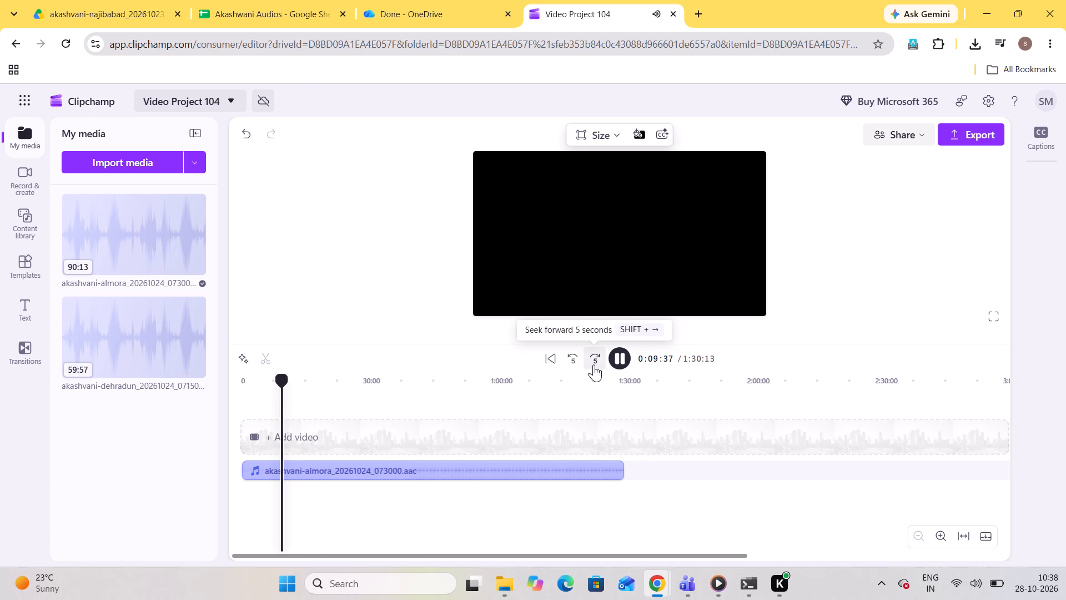
pyautogui.click(594, 364)
pyautogui.click(594, 363)
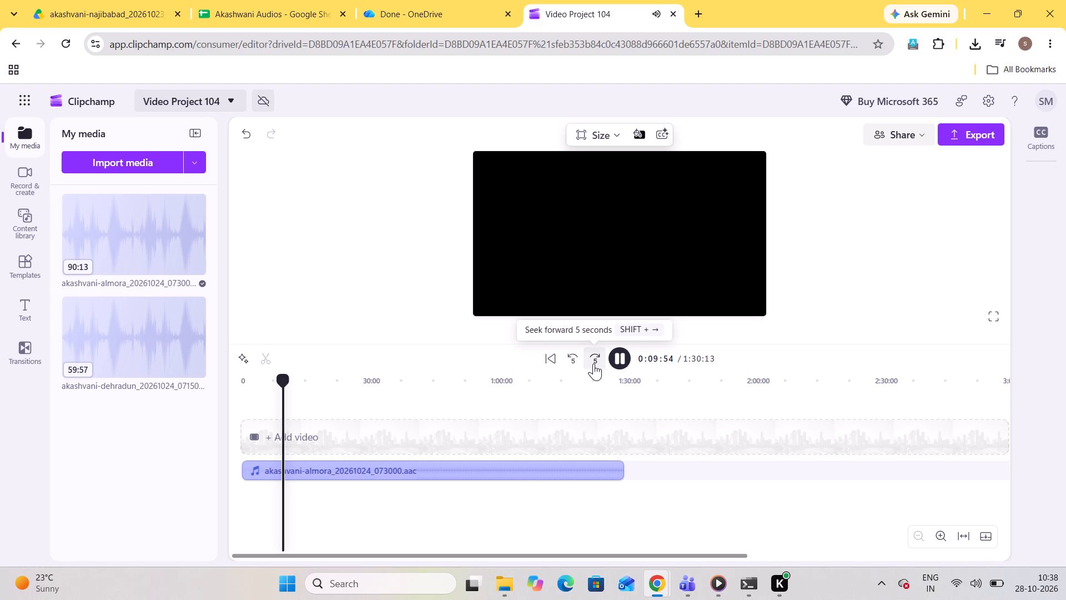
pyautogui.click(594, 363)
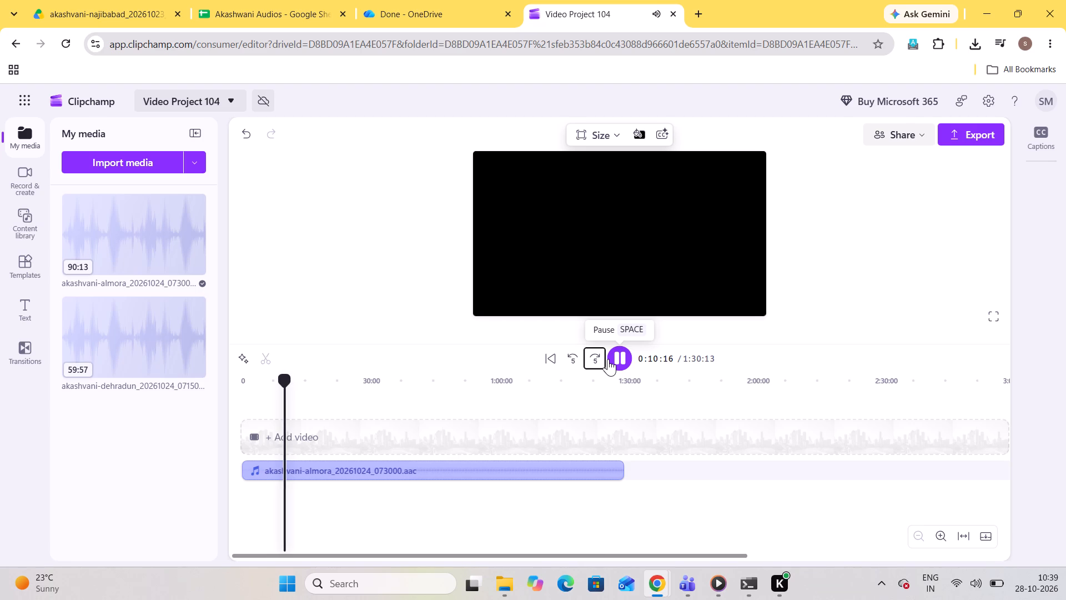
pyautogui.click(568, 356)
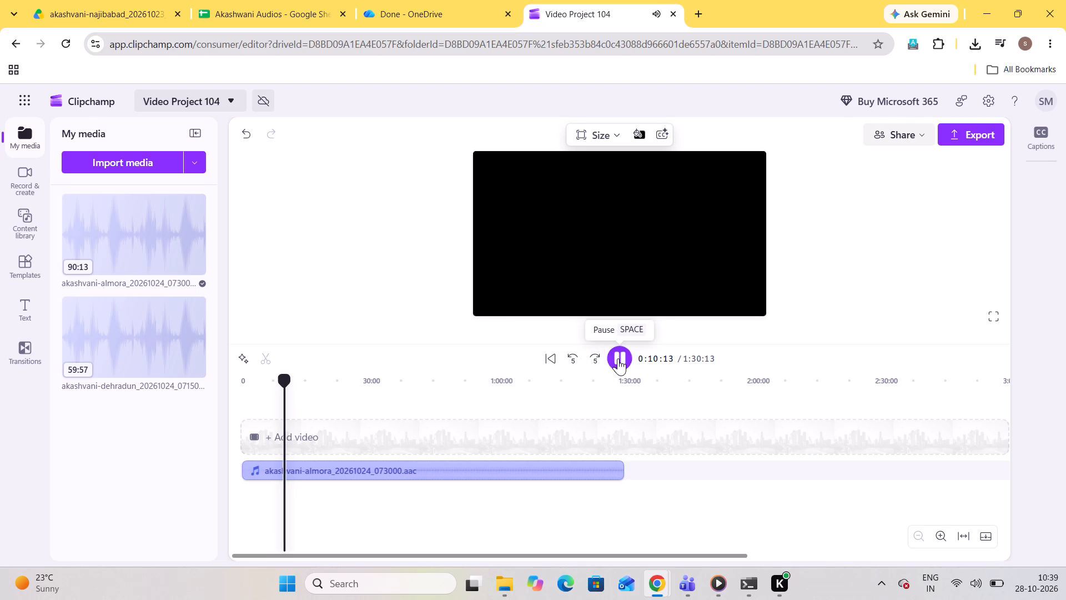
pyautogui.click(618, 358)
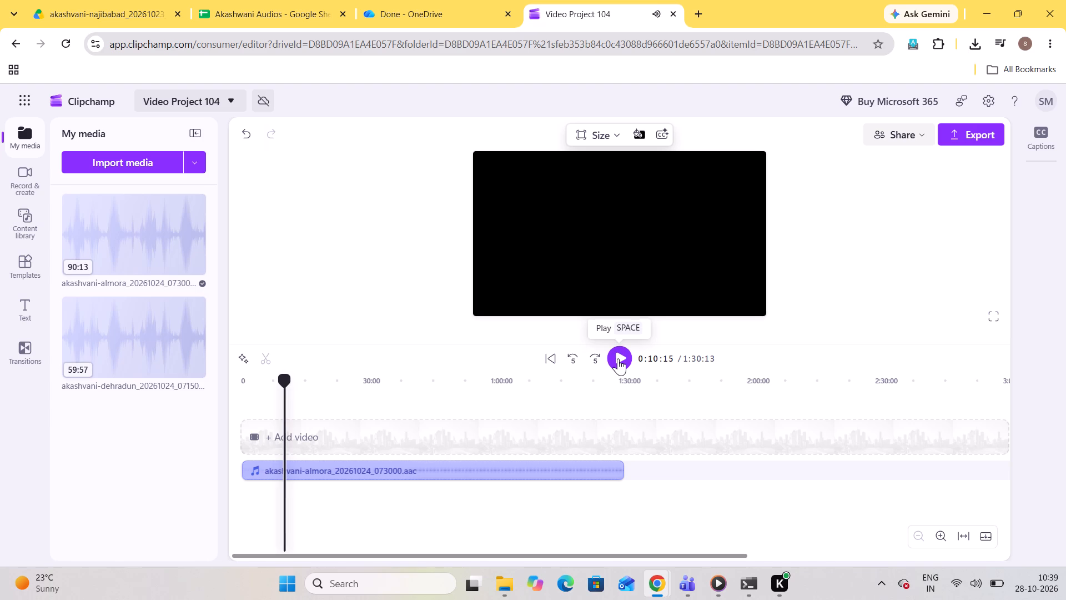
pyautogui.click(618, 358)
pyautogui.click(618, 358)
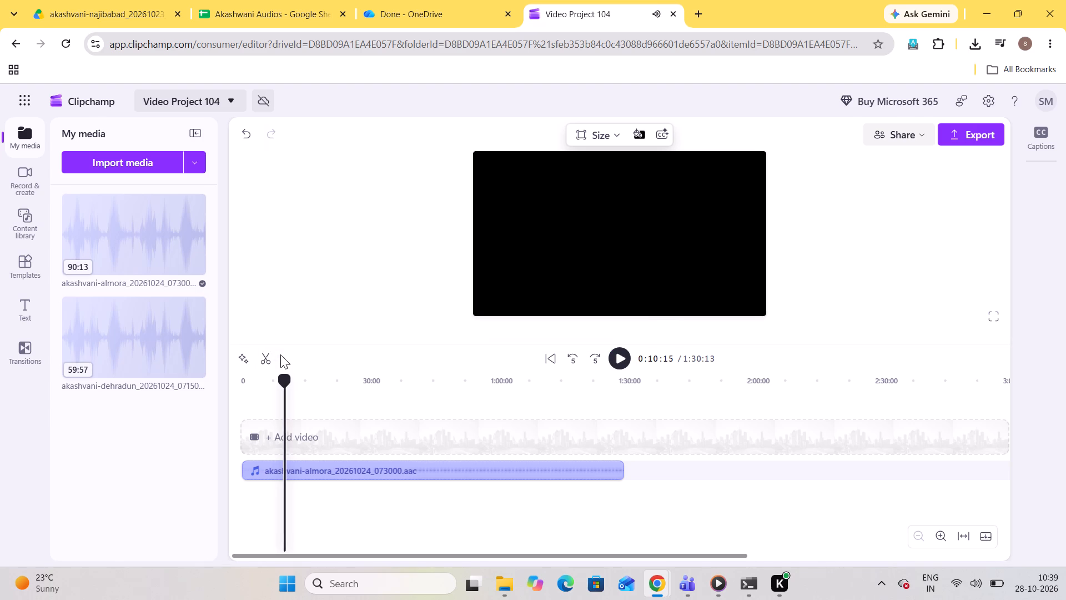
pyautogui.click(269, 356)
pyautogui.click(619, 358)
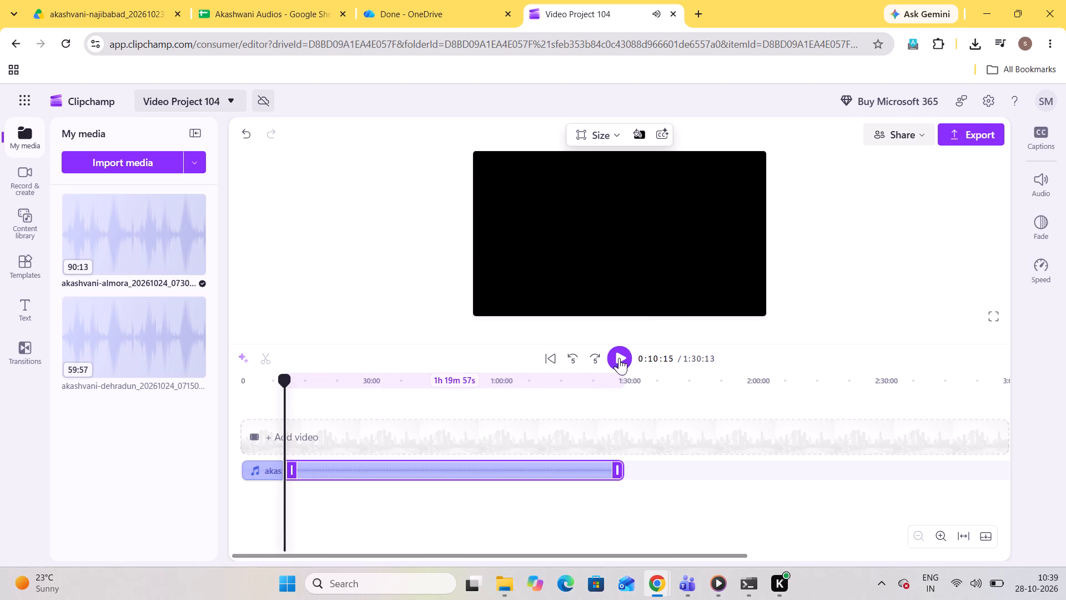
pyautogui.click(967, 141)
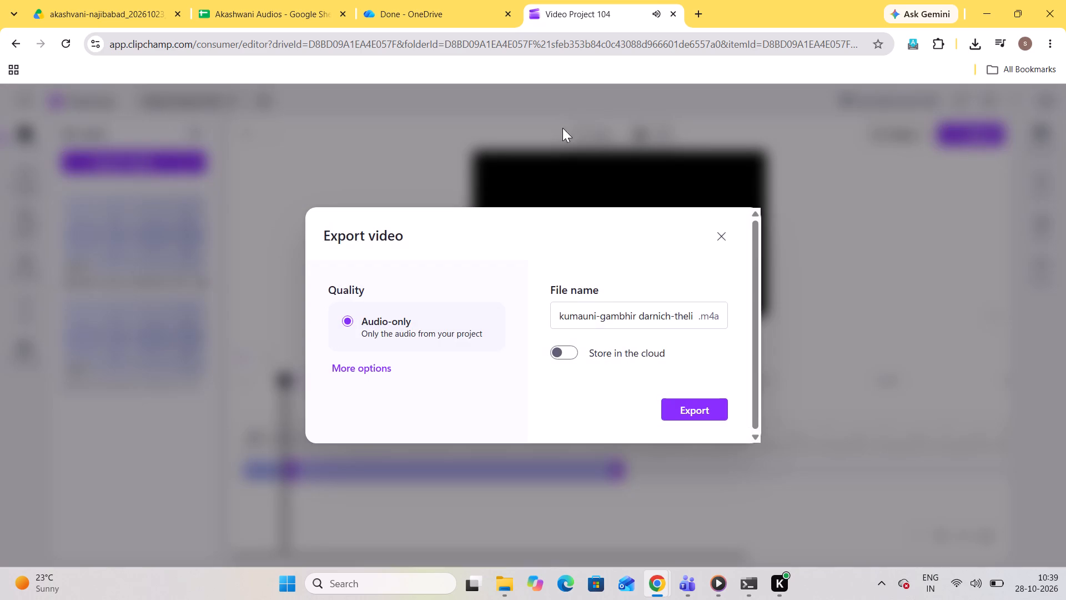
pyautogui.click(598, 318)
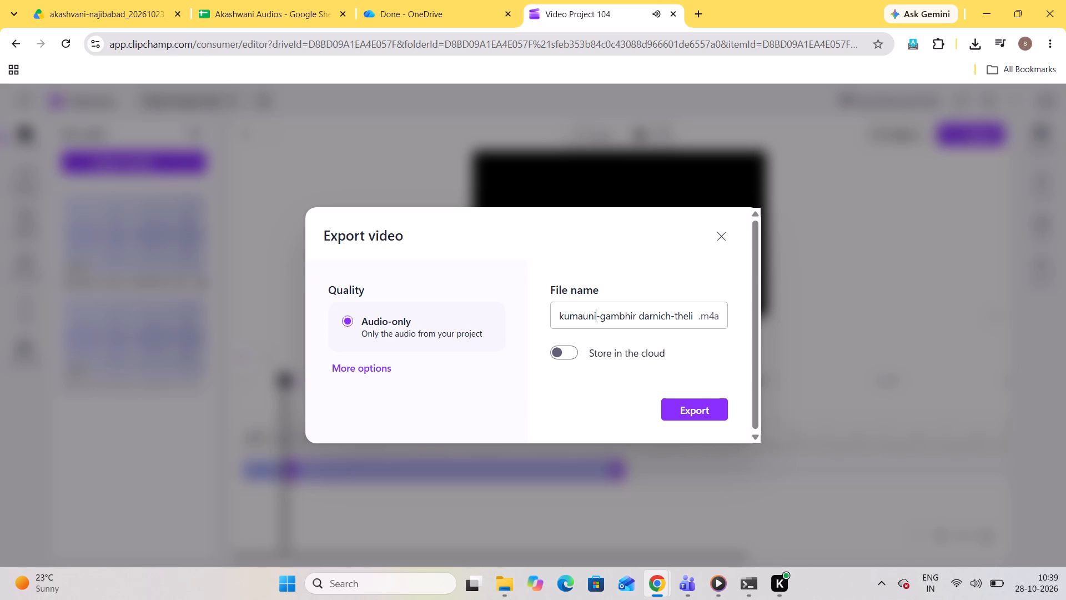
pyautogui.moveTo(599, 314); pyautogui.dragTo(688, 318)
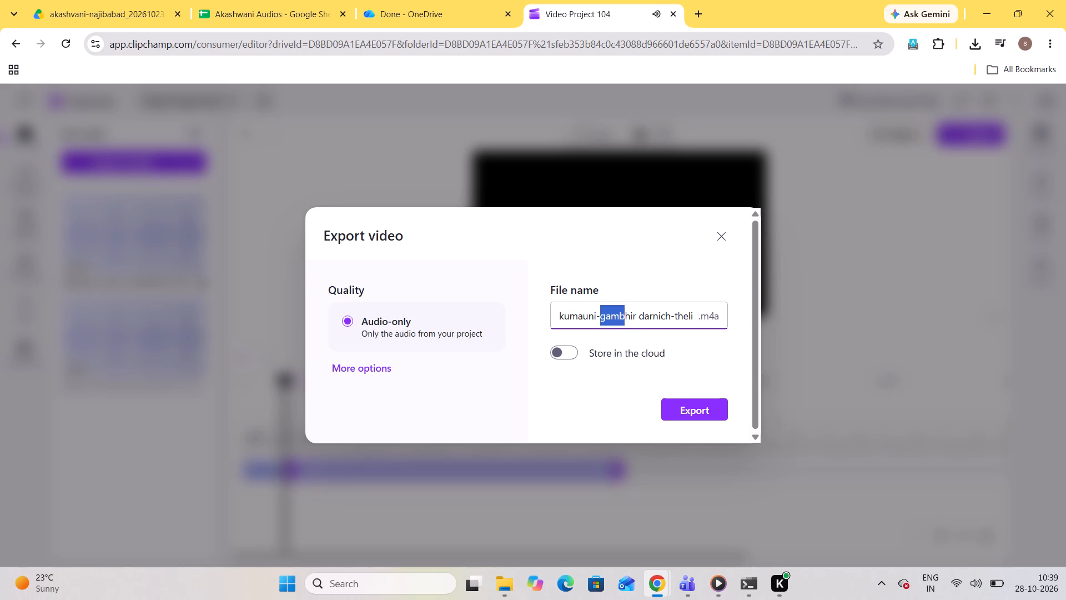
pyautogui.moveTo(688, 318); pyautogui.dragTo(742, 304)
pyautogui.press('BackSpace')
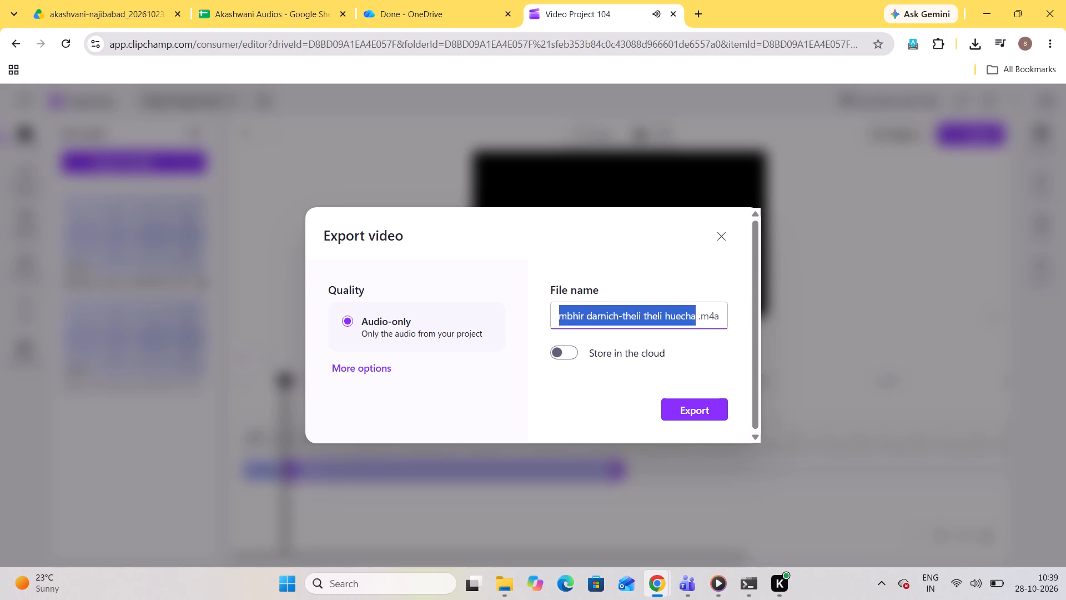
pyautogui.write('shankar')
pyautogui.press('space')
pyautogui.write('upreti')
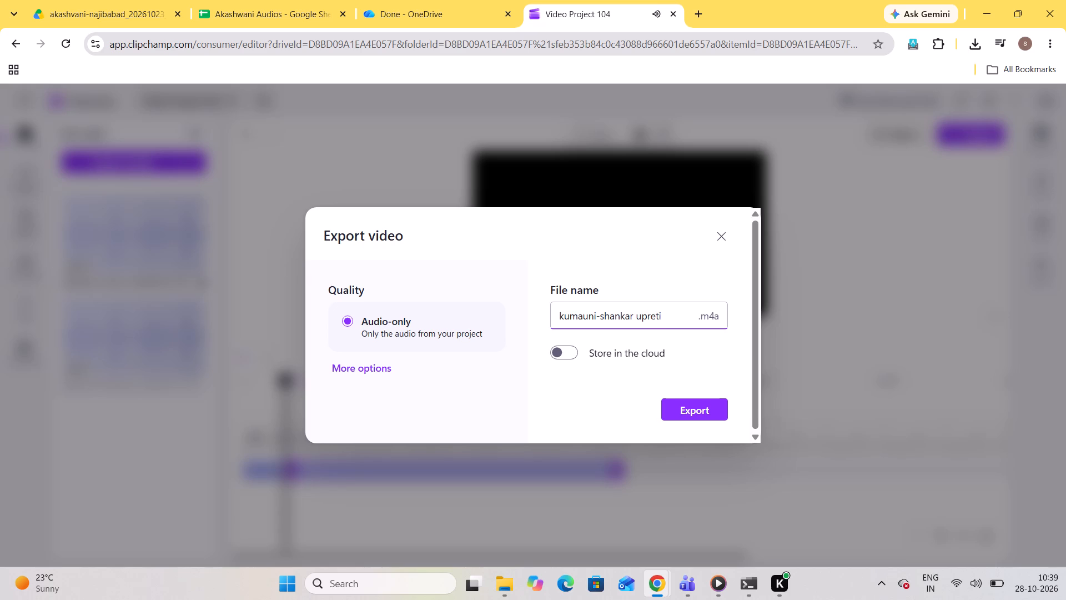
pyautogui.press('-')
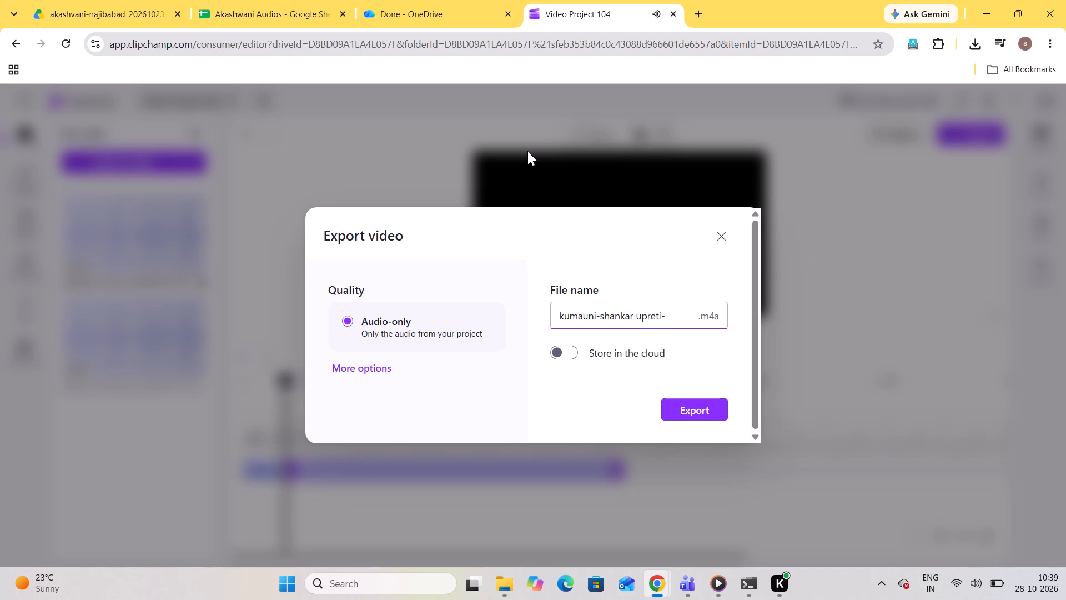
pyautogui.click(527, 151)
# Switch to the Akashwani Audios spreadsheet and search the Naijbababd sheet for shankar, and for the spelling sankar.
pyautogui.click(250, 9)
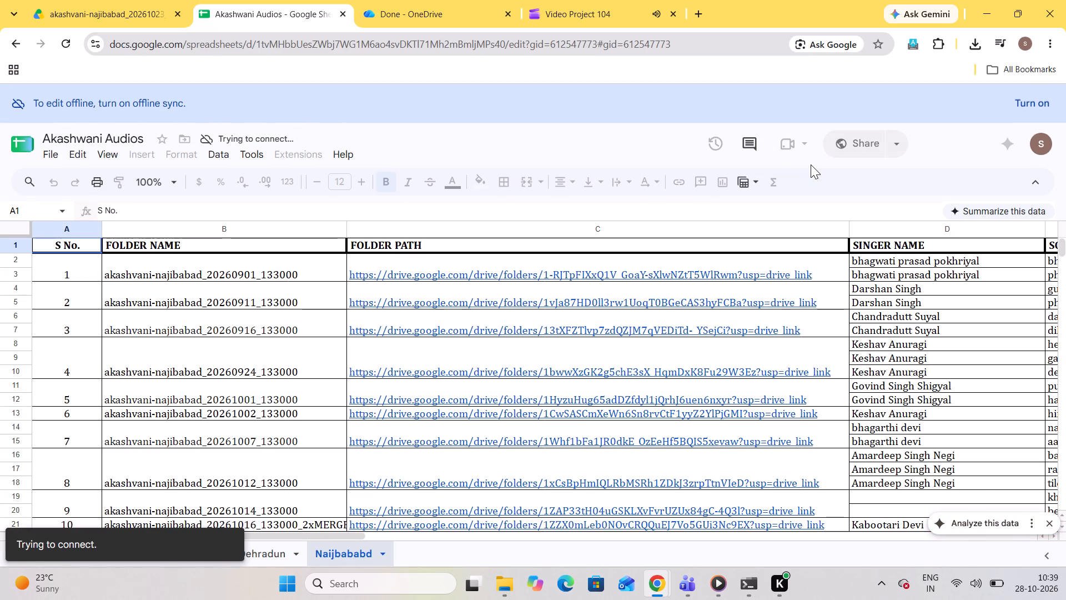
pyautogui.hotkey('ctrl', 'f')
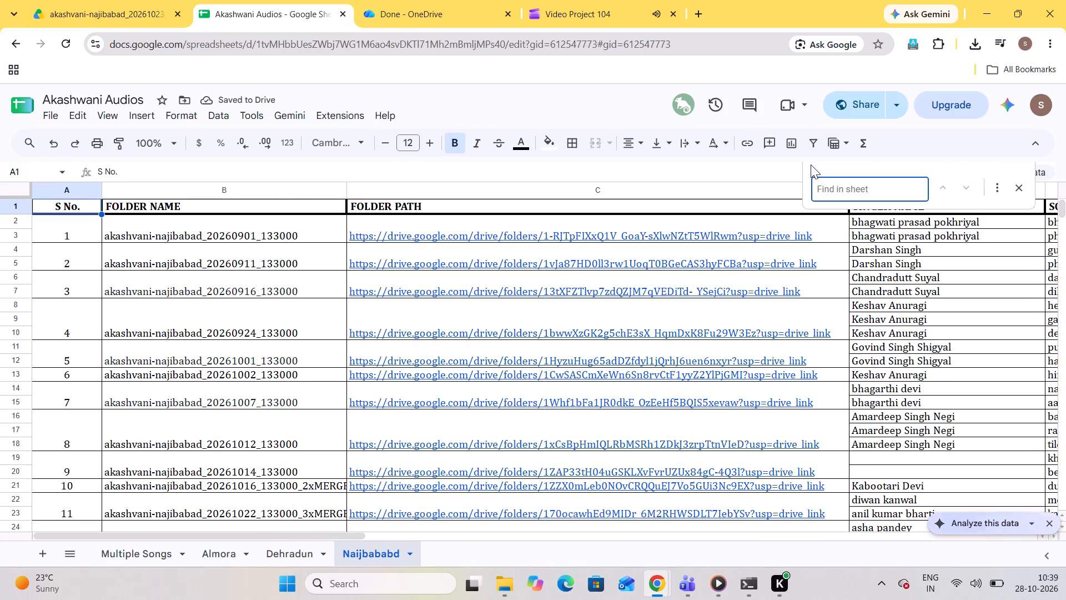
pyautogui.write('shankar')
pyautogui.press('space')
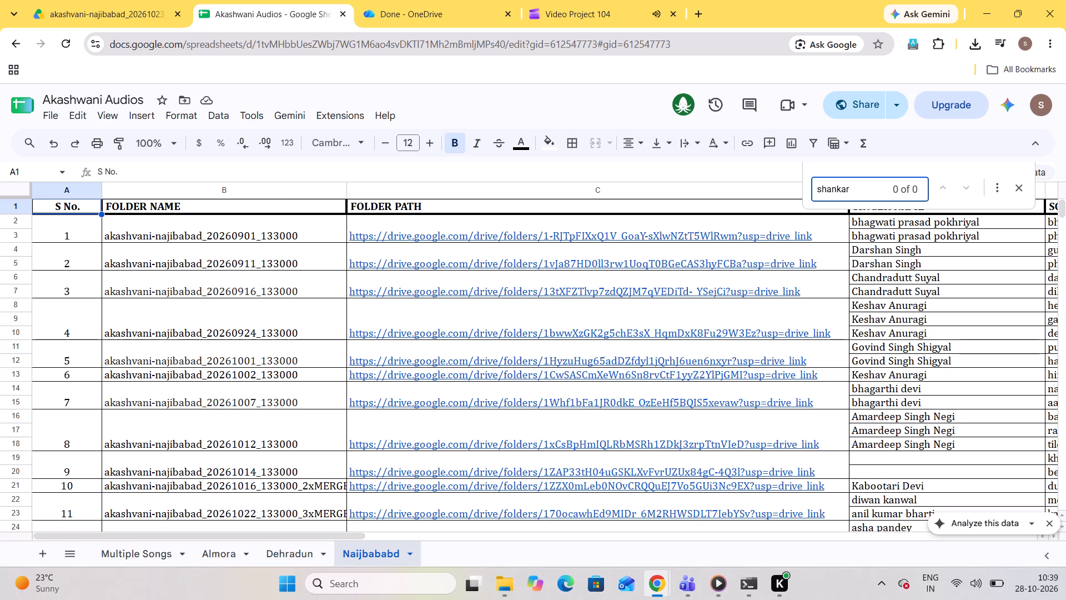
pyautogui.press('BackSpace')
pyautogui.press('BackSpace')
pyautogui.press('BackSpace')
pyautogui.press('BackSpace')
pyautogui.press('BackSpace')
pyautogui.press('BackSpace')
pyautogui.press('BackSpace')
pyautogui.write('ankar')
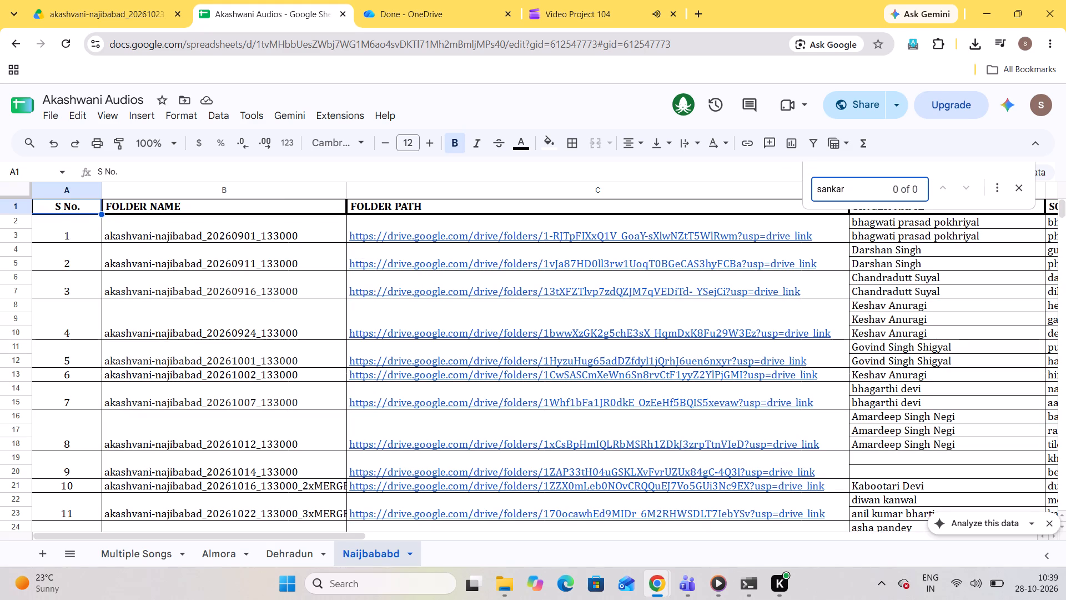
# Search the Naijbababd sheet for upreti instead.
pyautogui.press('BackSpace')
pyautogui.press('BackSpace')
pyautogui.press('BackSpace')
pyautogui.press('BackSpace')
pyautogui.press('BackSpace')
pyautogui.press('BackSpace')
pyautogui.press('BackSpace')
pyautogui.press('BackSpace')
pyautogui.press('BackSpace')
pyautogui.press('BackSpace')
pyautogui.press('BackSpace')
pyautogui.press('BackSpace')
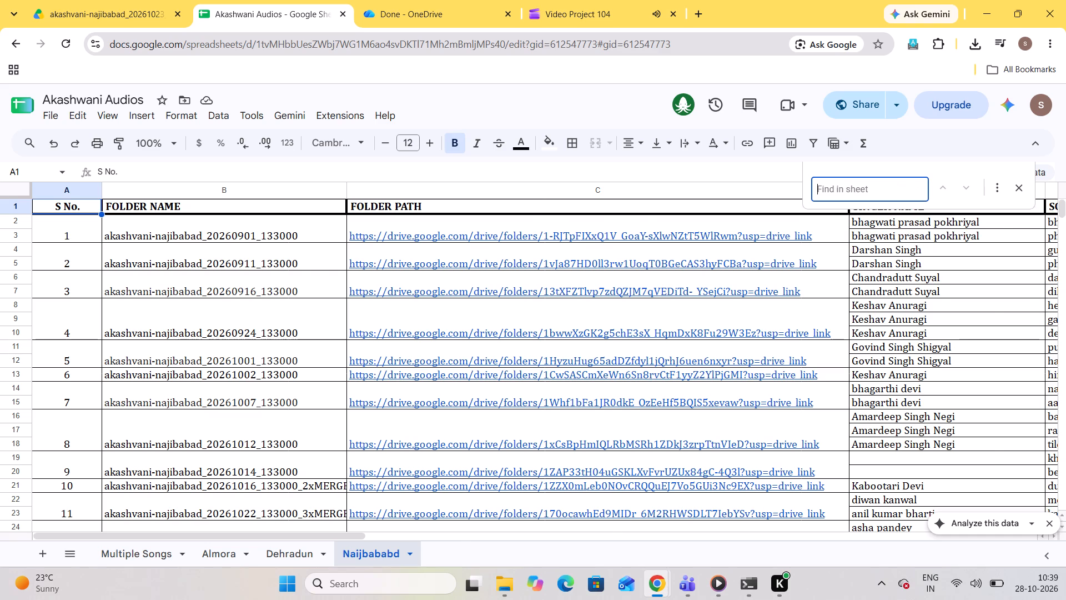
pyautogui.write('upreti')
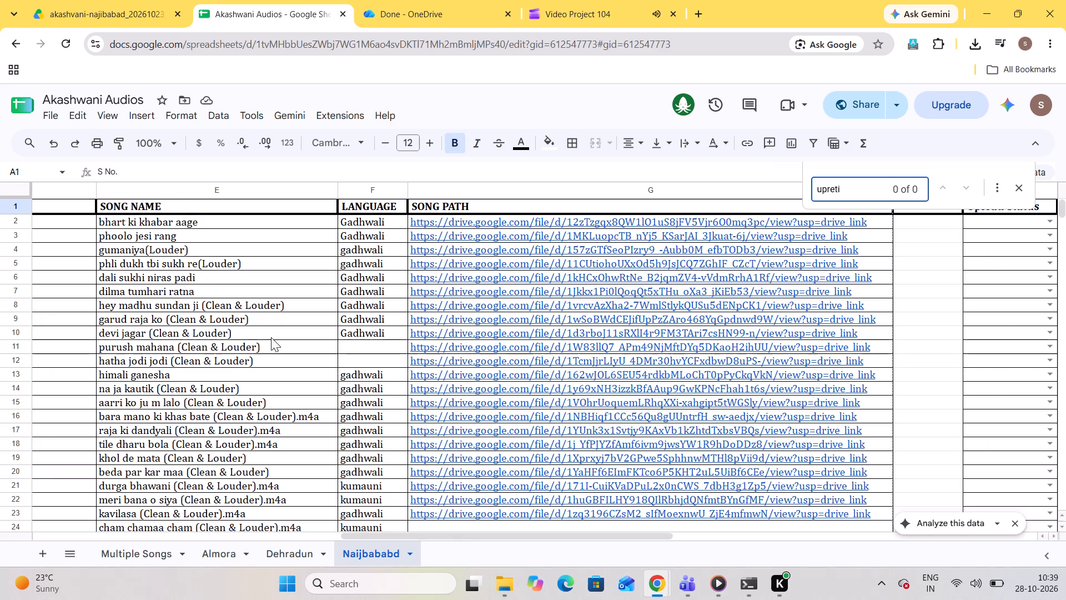
# Search the Almora sheet for shankar upr.
pyautogui.click(218, 559)
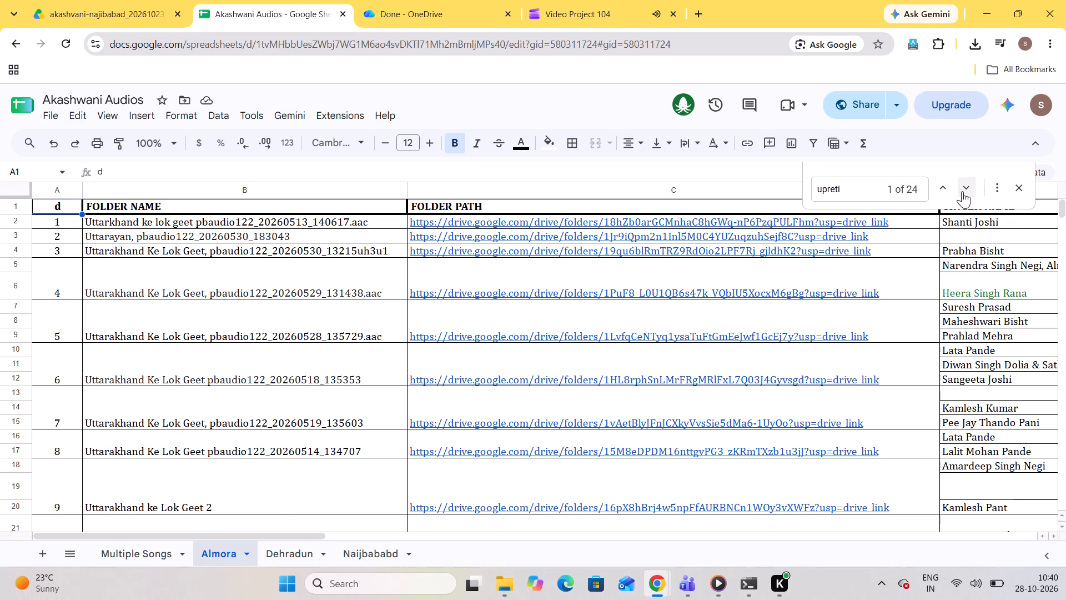
pyautogui.moveTo(844, 195); pyautogui.dragTo(796, 179)
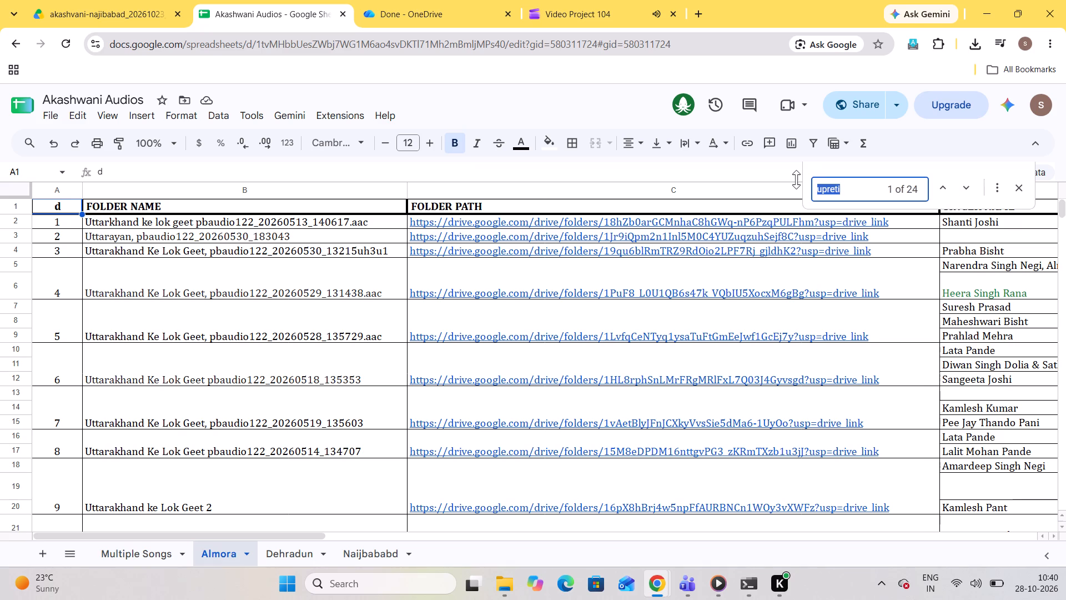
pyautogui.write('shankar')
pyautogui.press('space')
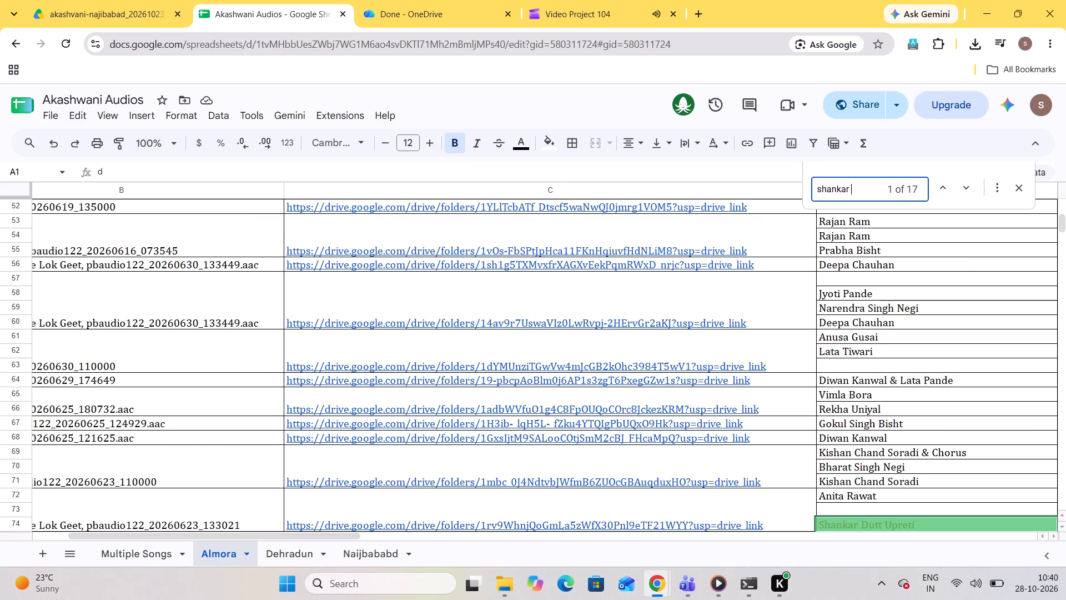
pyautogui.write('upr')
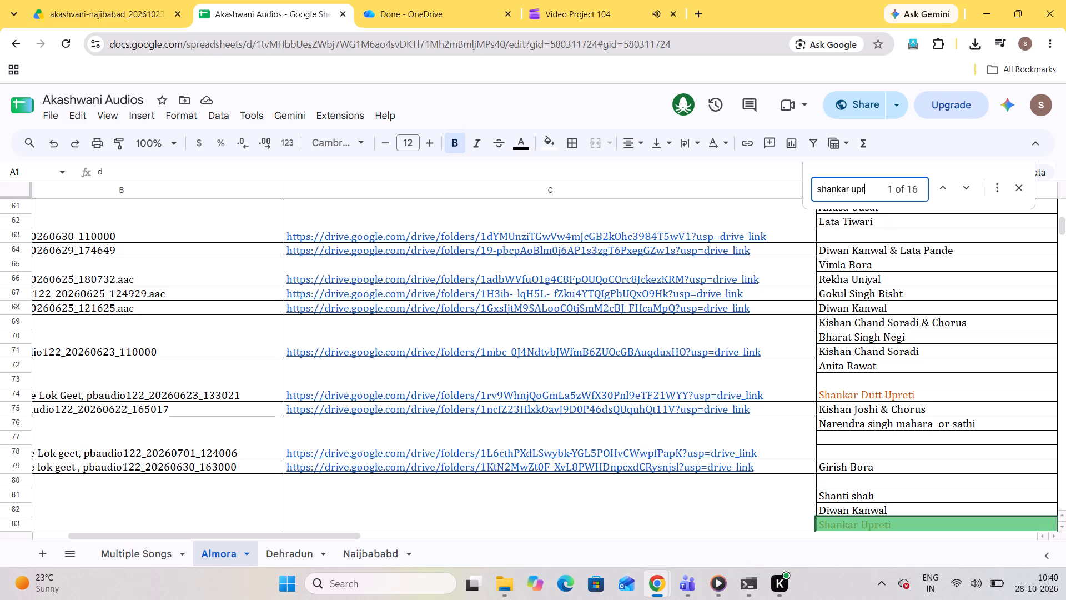
# Go through the shankar upr matches in the Almora sheet, checking singer and song names, as far as the O Machhee entry.
pyautogui.hscroll(-4, 891, 322)
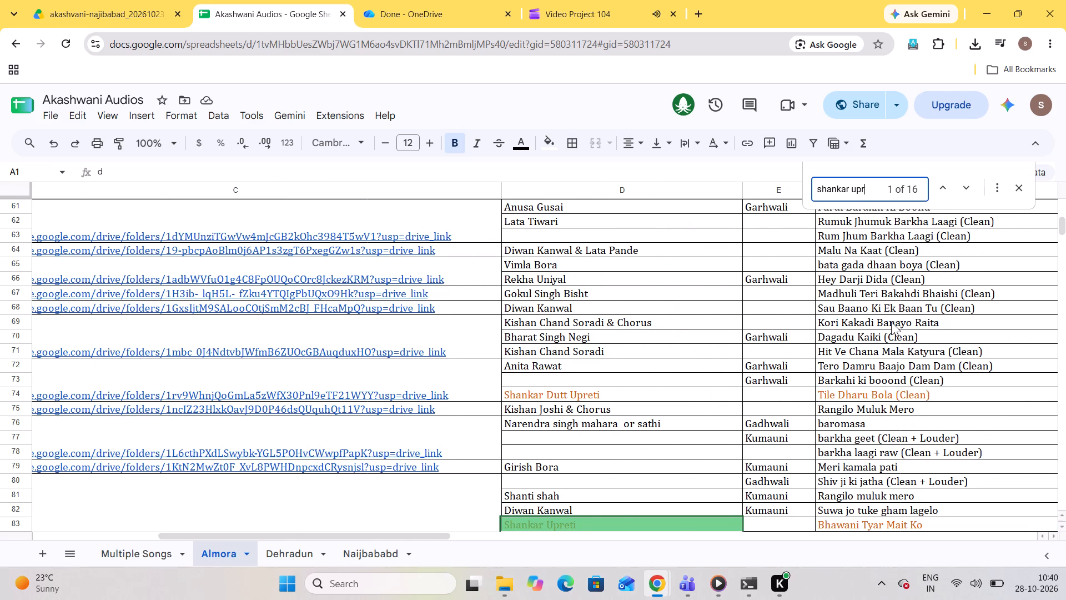
pyautogui.scroll(-1, 891, 322)
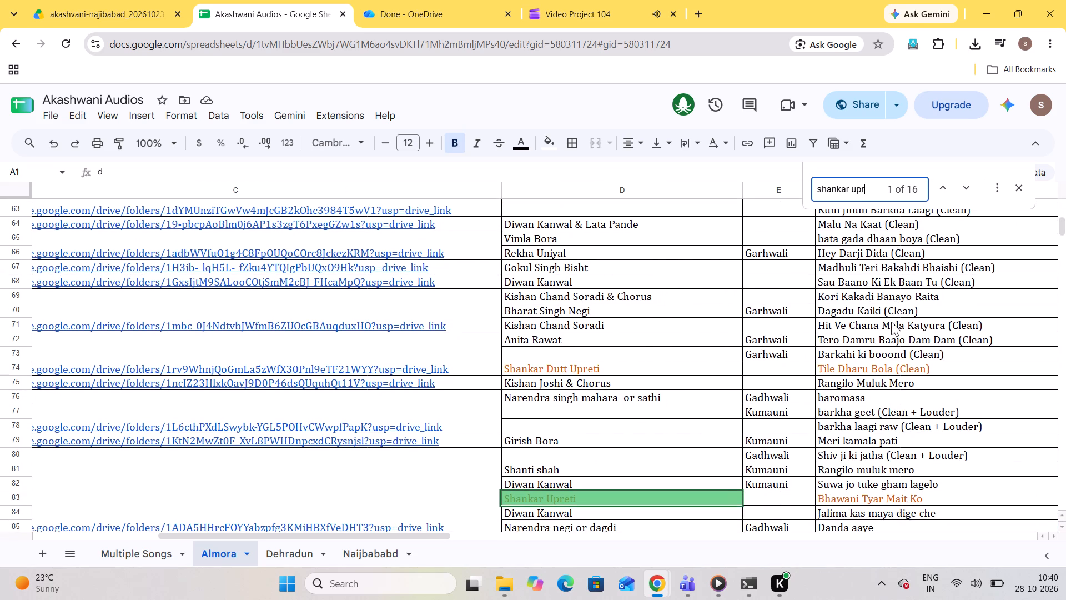
pyautogui.click(971, 189)
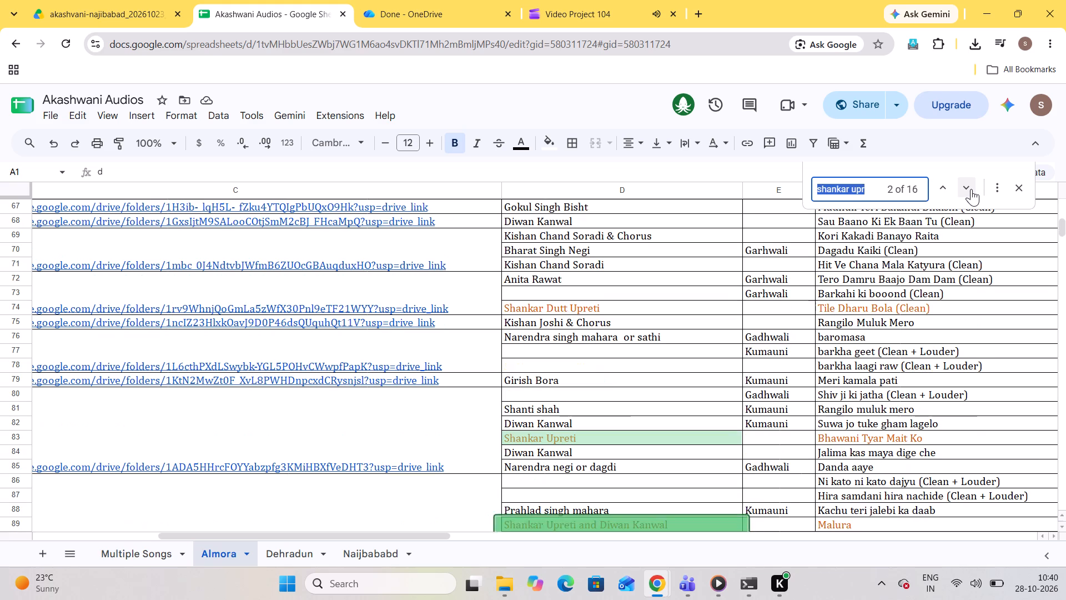
pyautogui.click(971, 189)
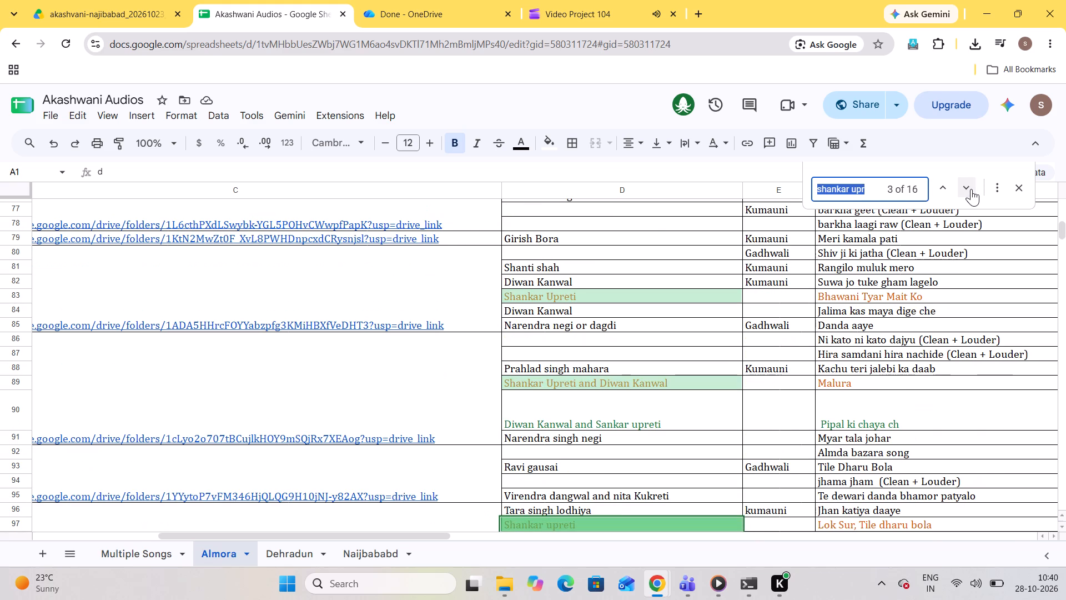
pyautogui.click(971, 189)
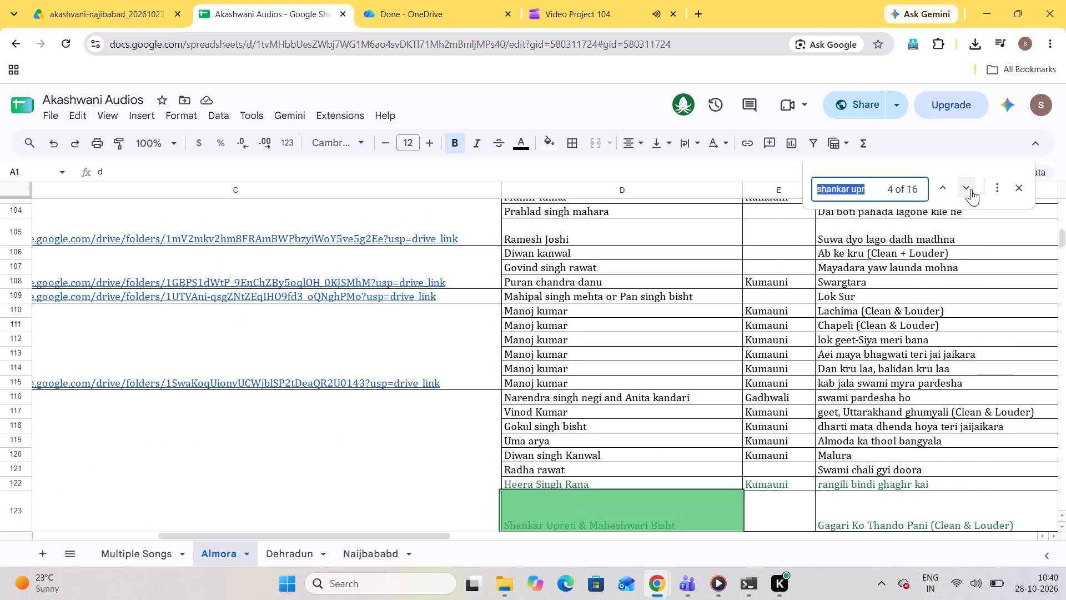
pyautogui.click(971, 189)
pyautogui.click(971, 189)
pyautogui.click(971, 189)
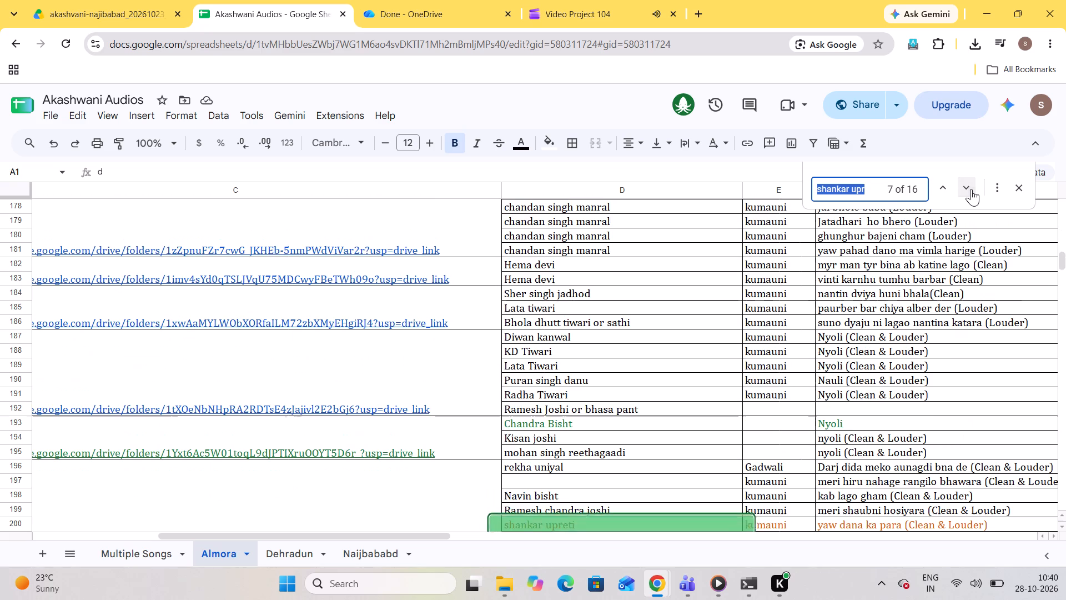
pyautogui.click(971, 189)
pyautogui.click(971, 189)
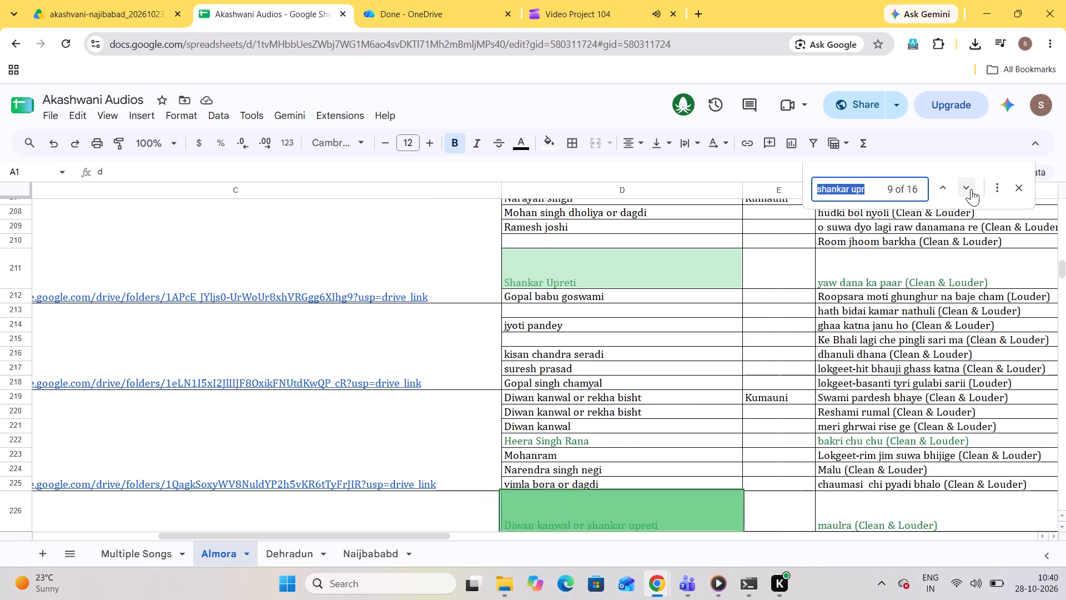
pyautogui.click(971, 189)
pyautogui.click(971, 189)
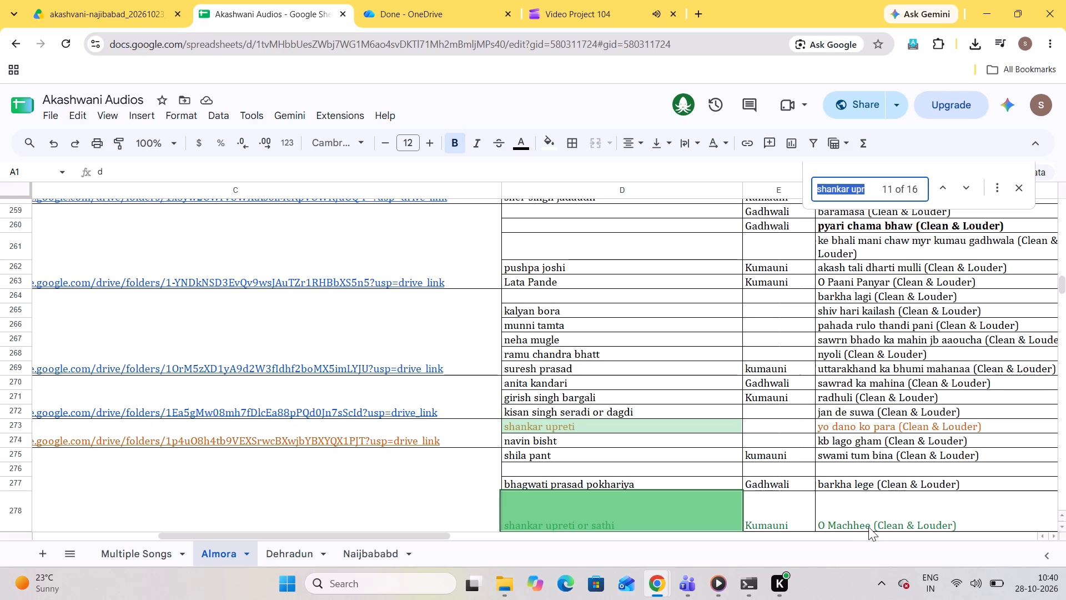
# Open the linked Drive audio file for the O Machhee song in row 278.
pyautogui.hscroll(-6, 870, 525)
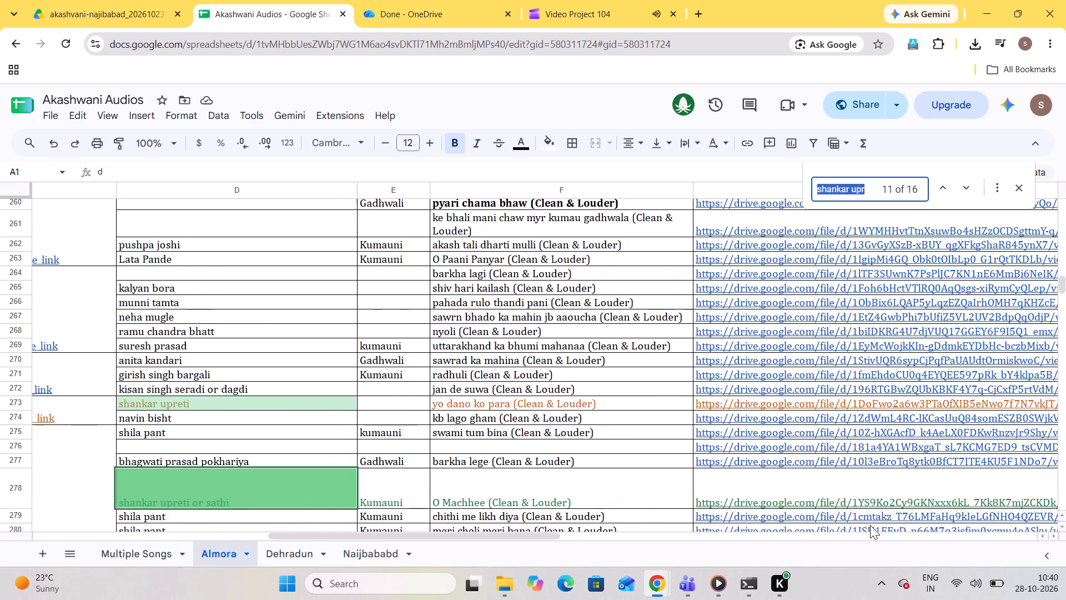
pyautogui.hscroll(-1, 870, 525)
pyautogui.click(826, 484)
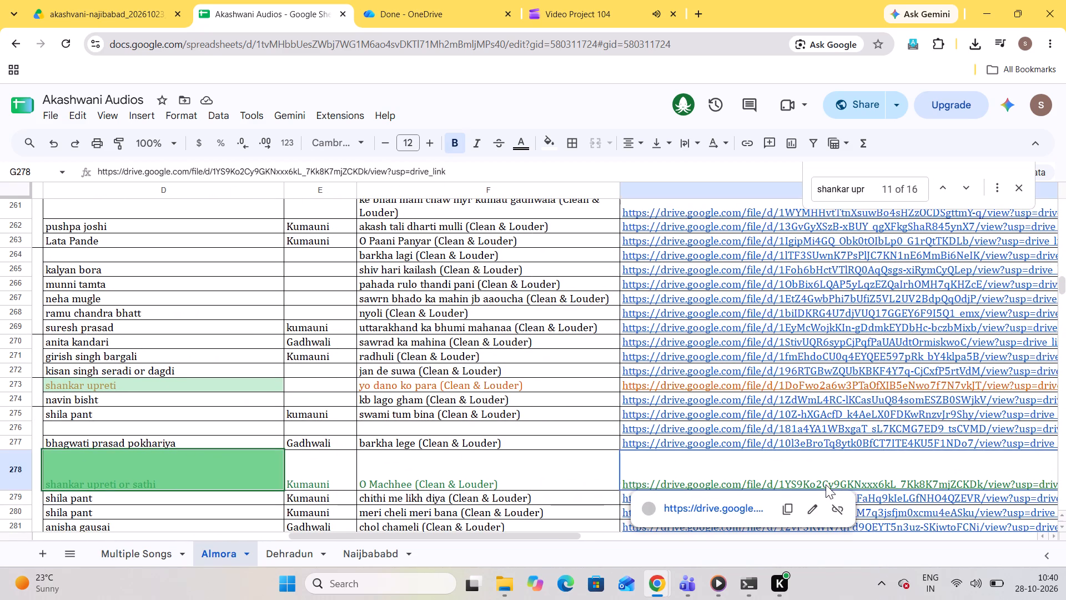
pyautogui.scroll(-1, 746, 508)
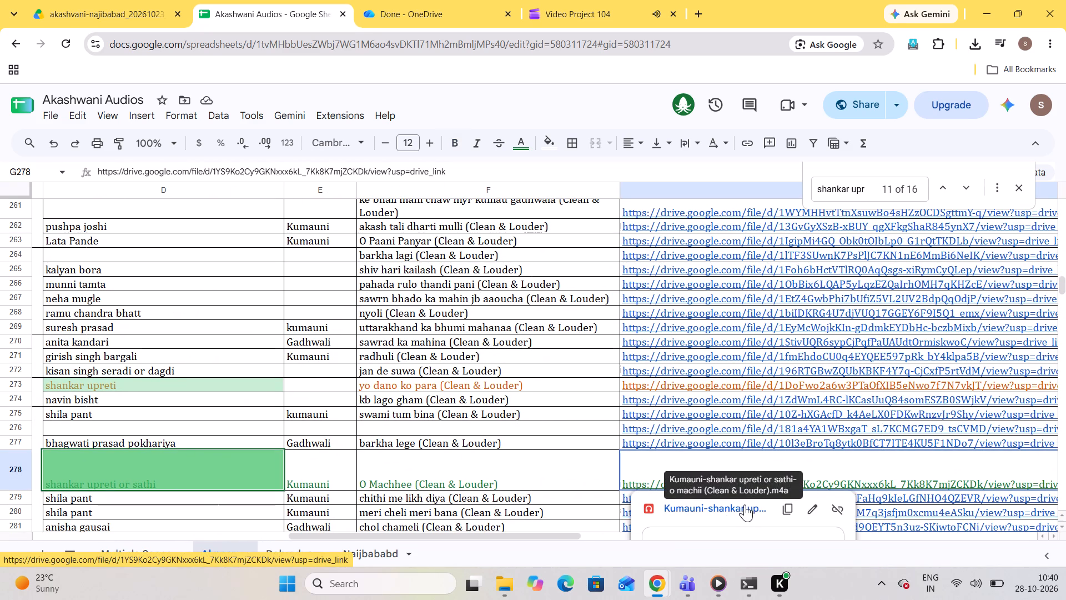
pyautogui.scroll(-1, 698, 515)
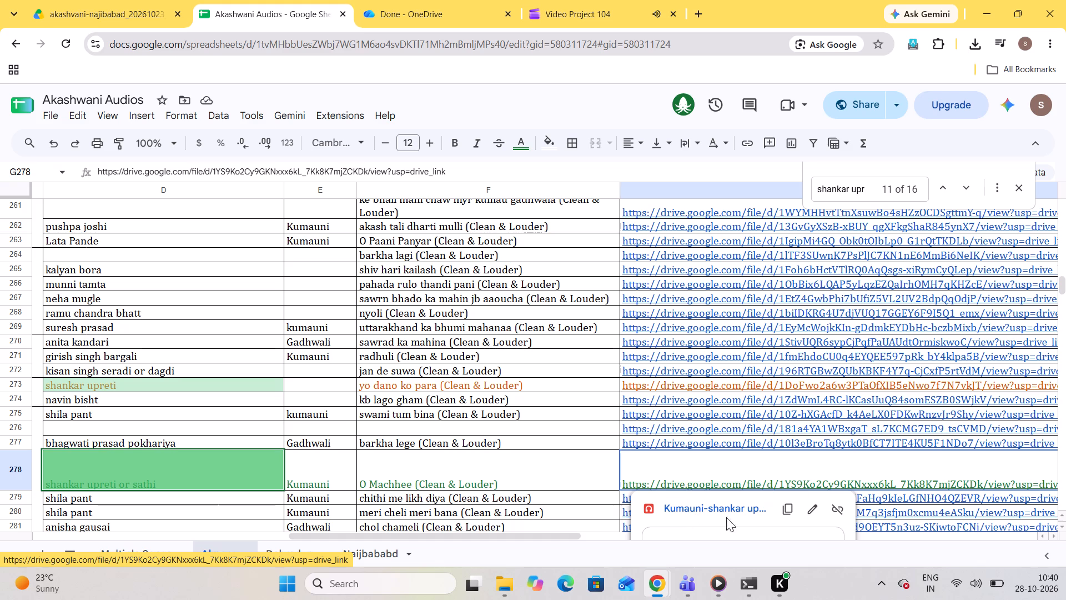
pyautogui.click(746, 534)
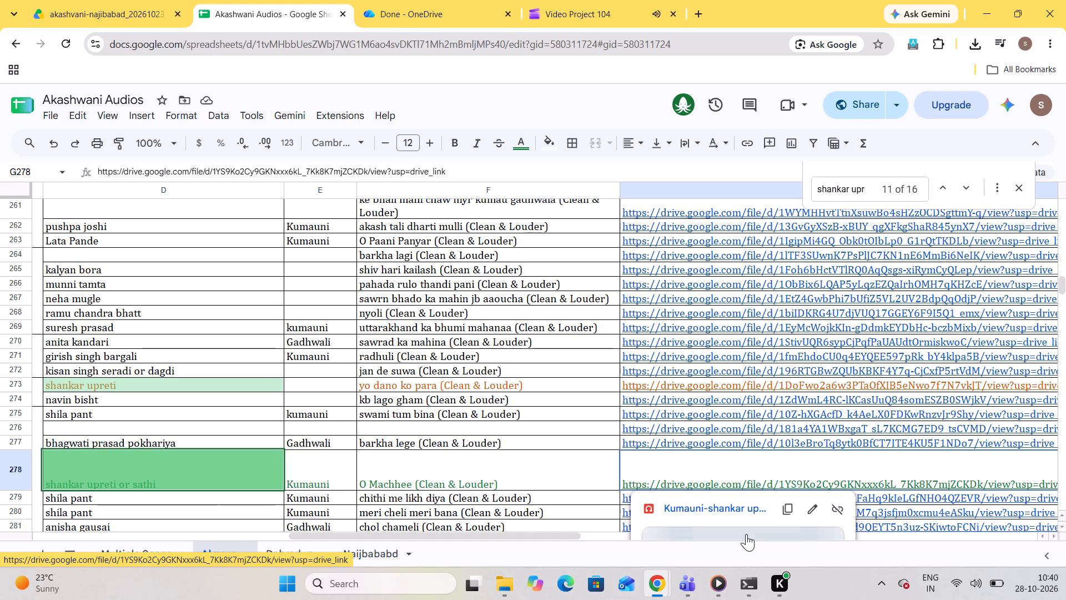
# Play the O Machhee audio in Drive and compare it with the song in the paused Clipchamp project, then stop the Drive playback.
pyautogui.click(713, 8)
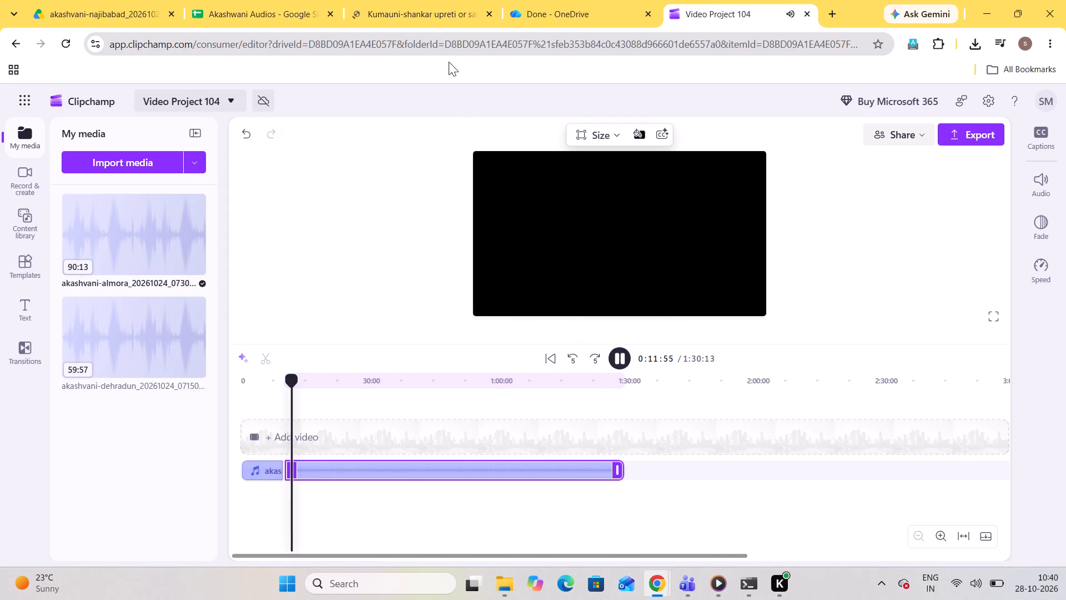
pyautogui.click(427, 2)
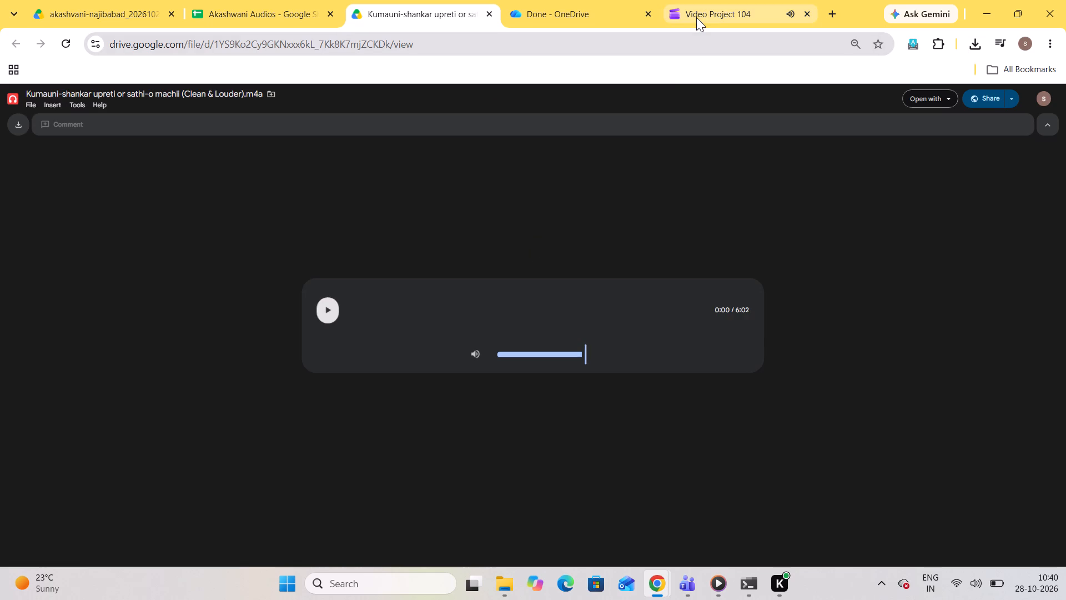
pyautogui.click(321, 312)
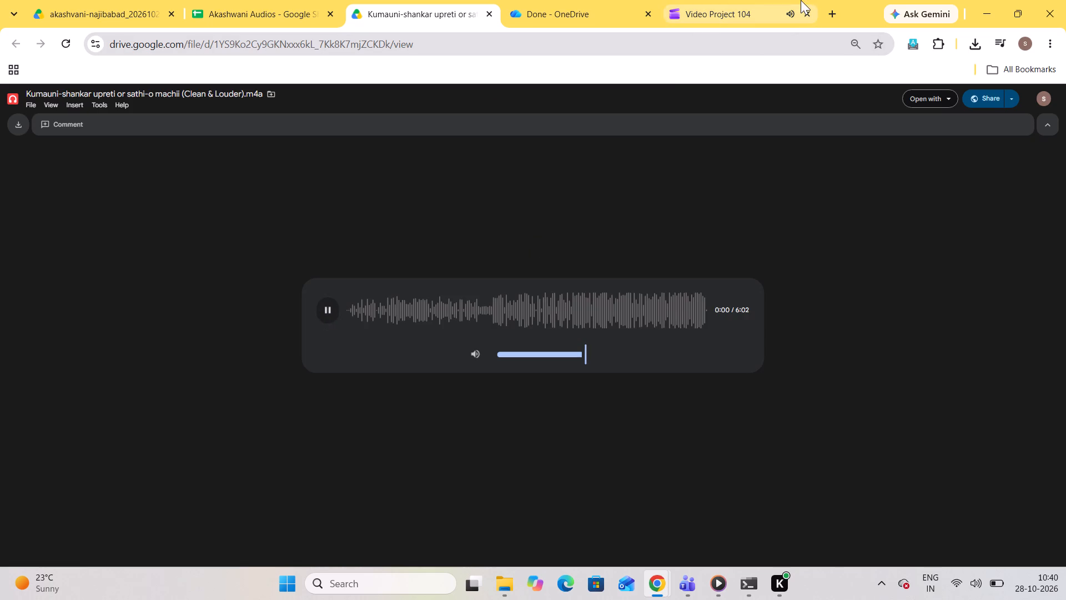
pyautogui.click(750, 4)
pyautogui.click(619, 355)
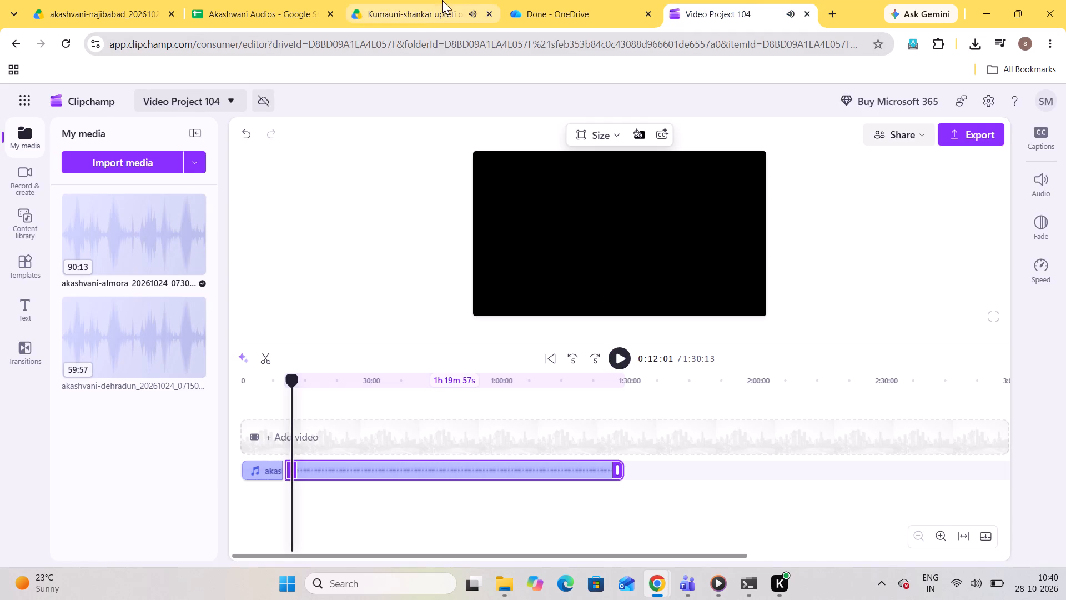
pyautogui.click(416, 8)
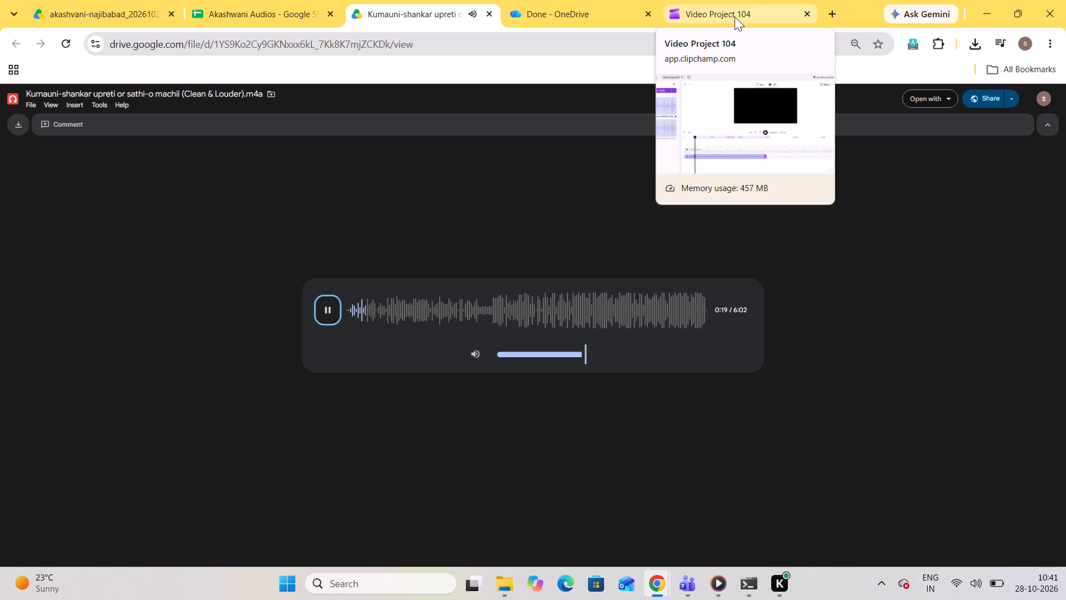
pyautogui.click(735, 17)
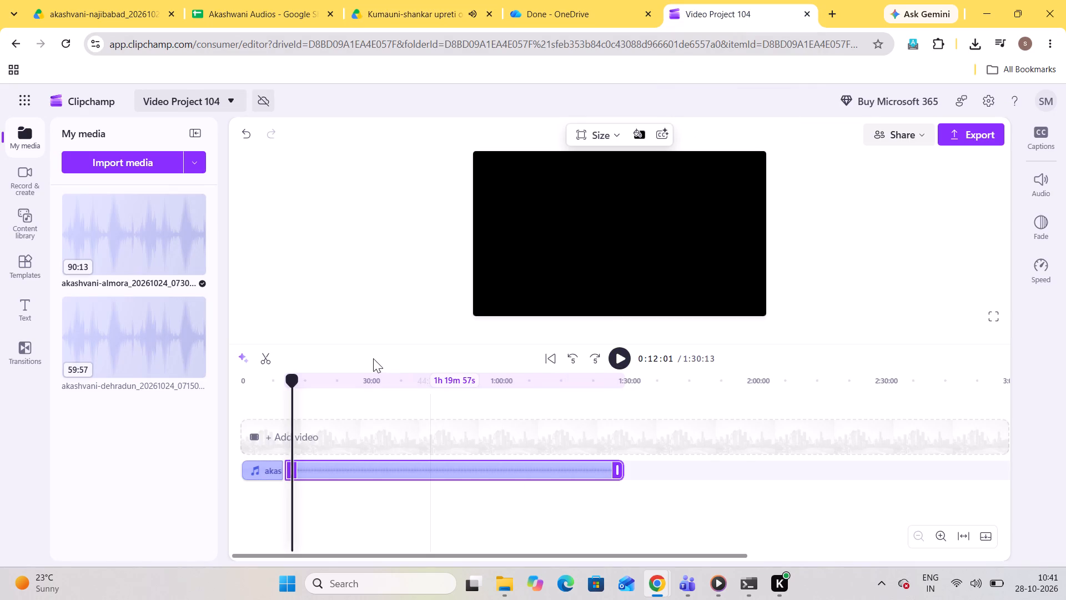
pyautogui.click(298, 382)
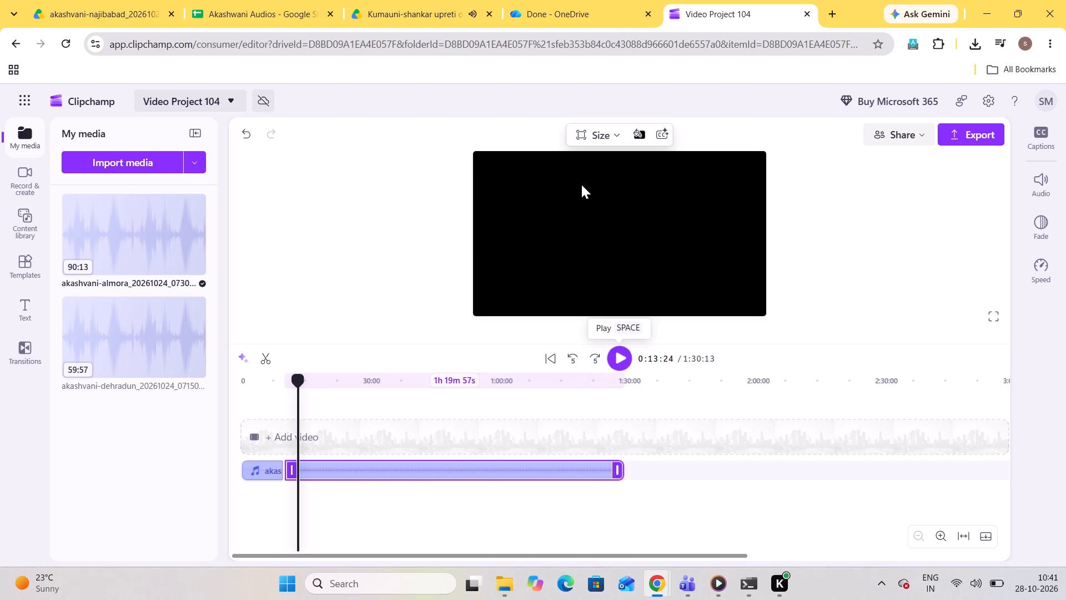
pyautogui.click(426, 22)
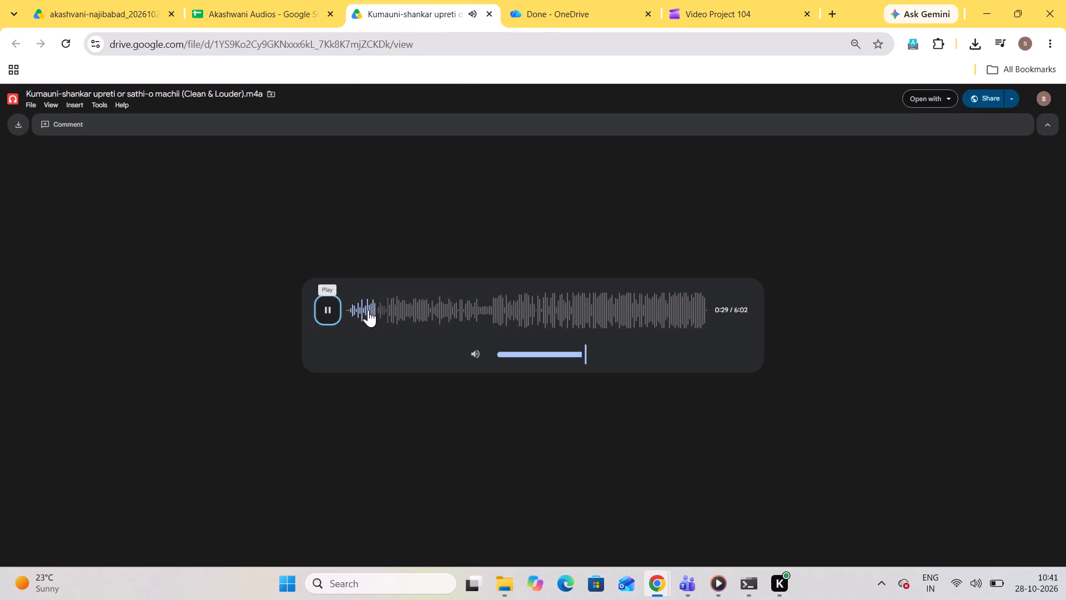
pyautogui.click(325, 312)
# Return to the Clipchamp project, play through the Almora recording to locate the song's end, and split the clip at about 15:58.
pyautogui.click(763, 7)
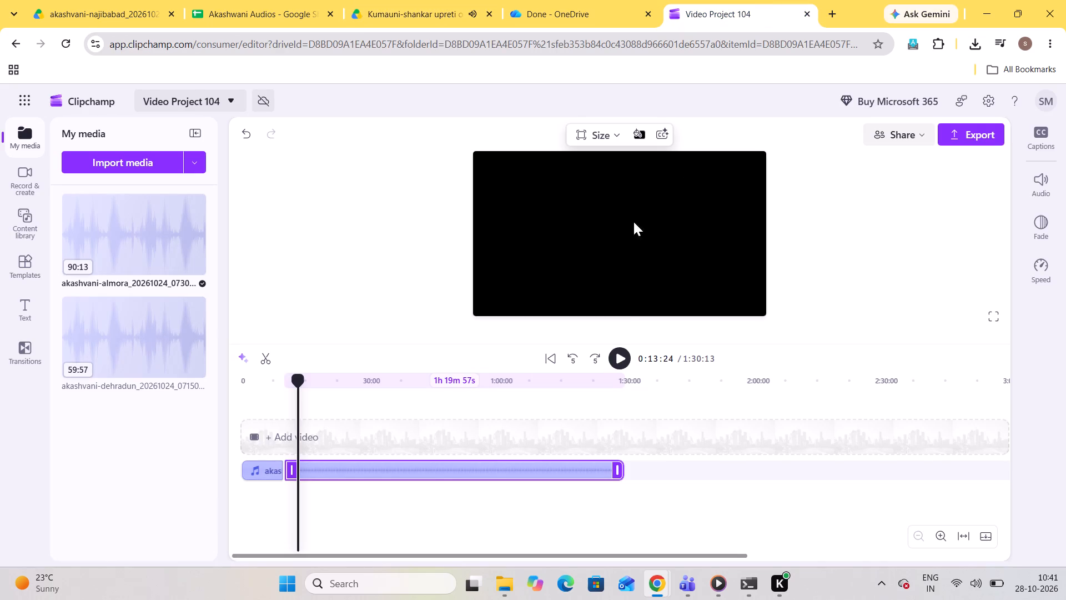
pyautogui.click(624, 353)
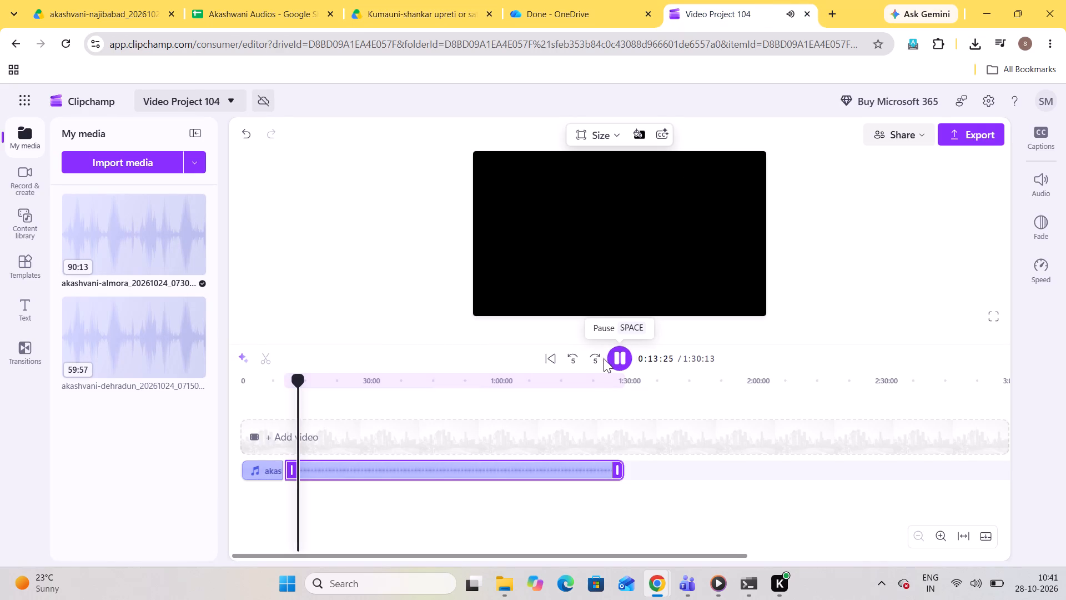
pyautogui.click(308, 377)
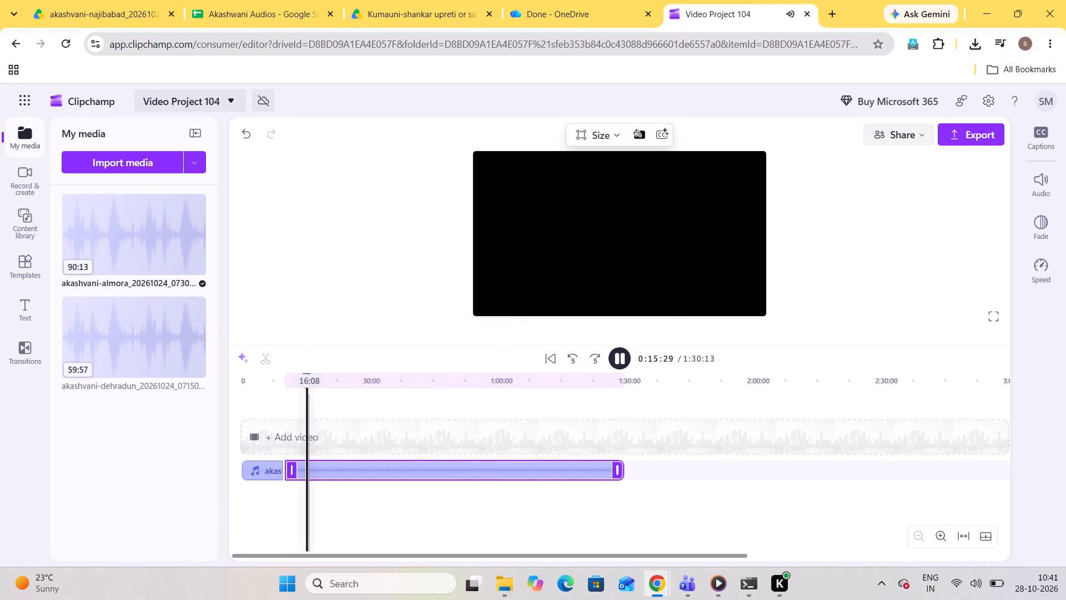
pyautogui.click(313, 383)
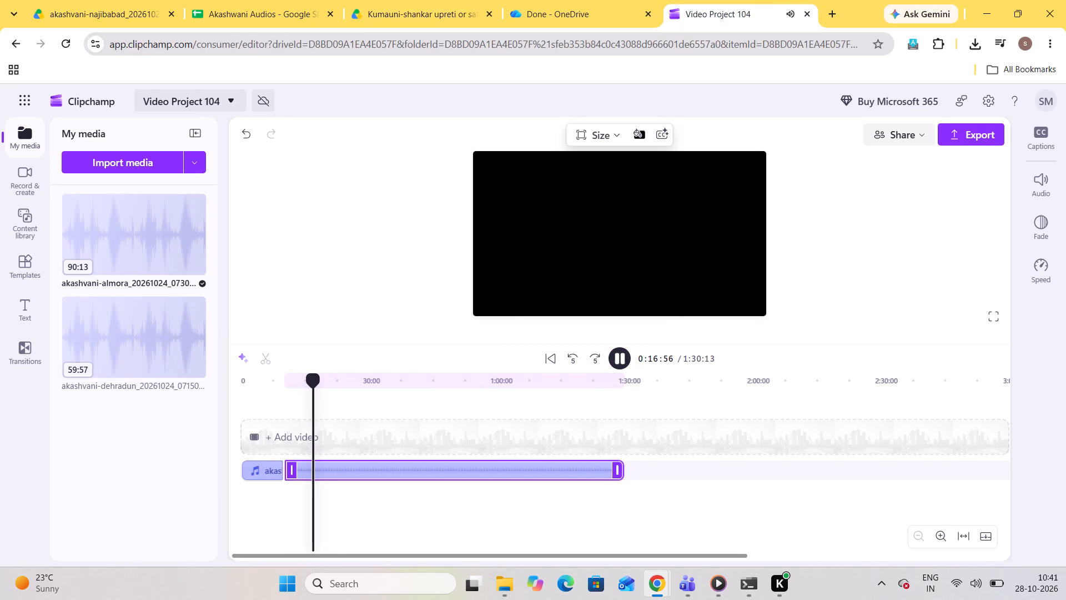
pyautogui.click(310, 386)
pyautogui.click(576, 360)
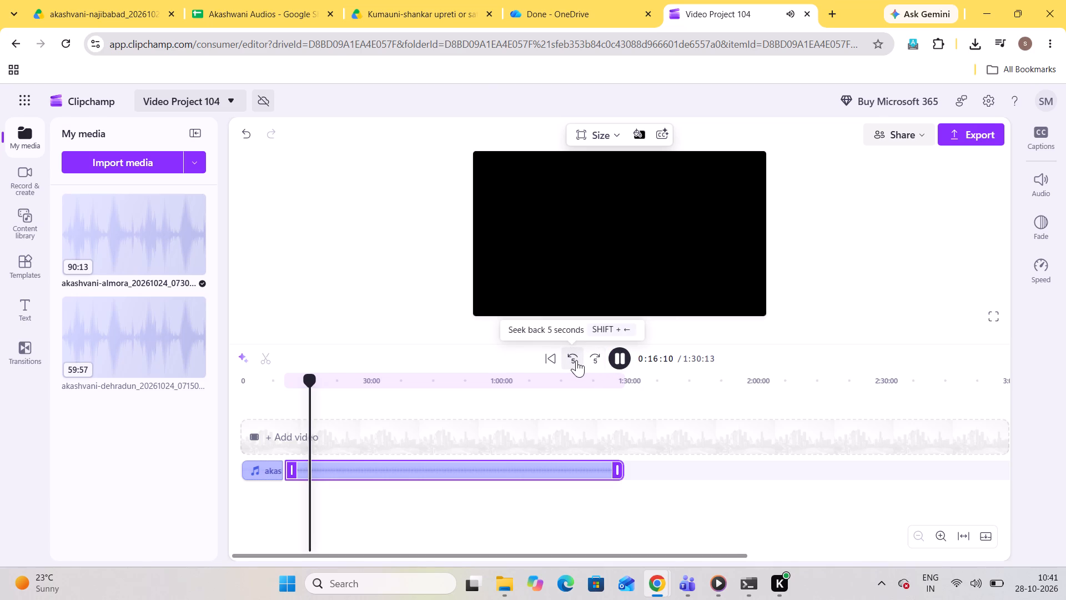
pyautogui.click(576, 360)
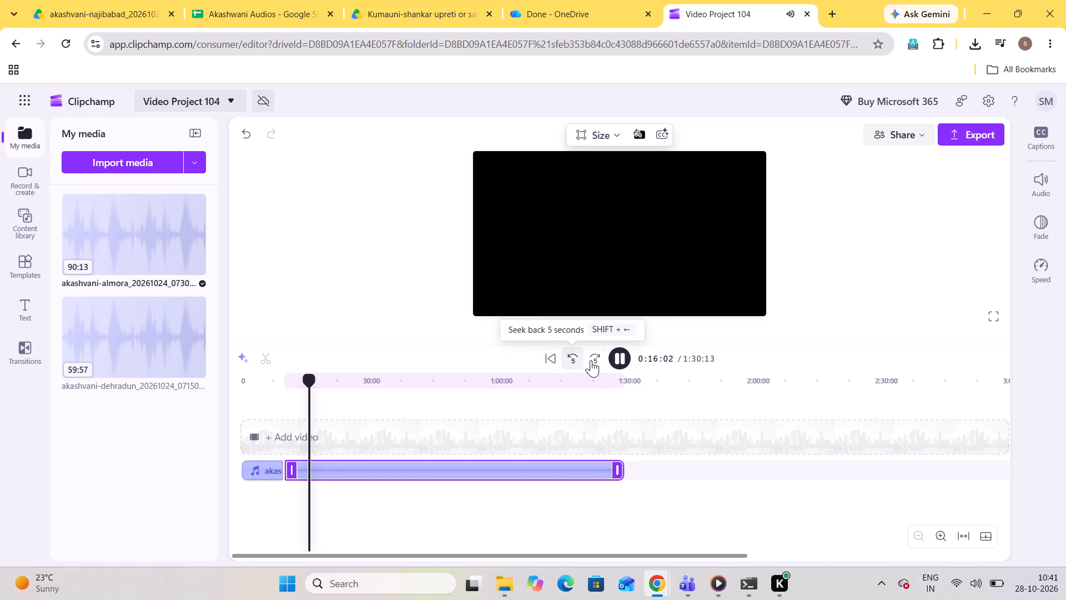
pyautogui.tripleClick(575, 358)
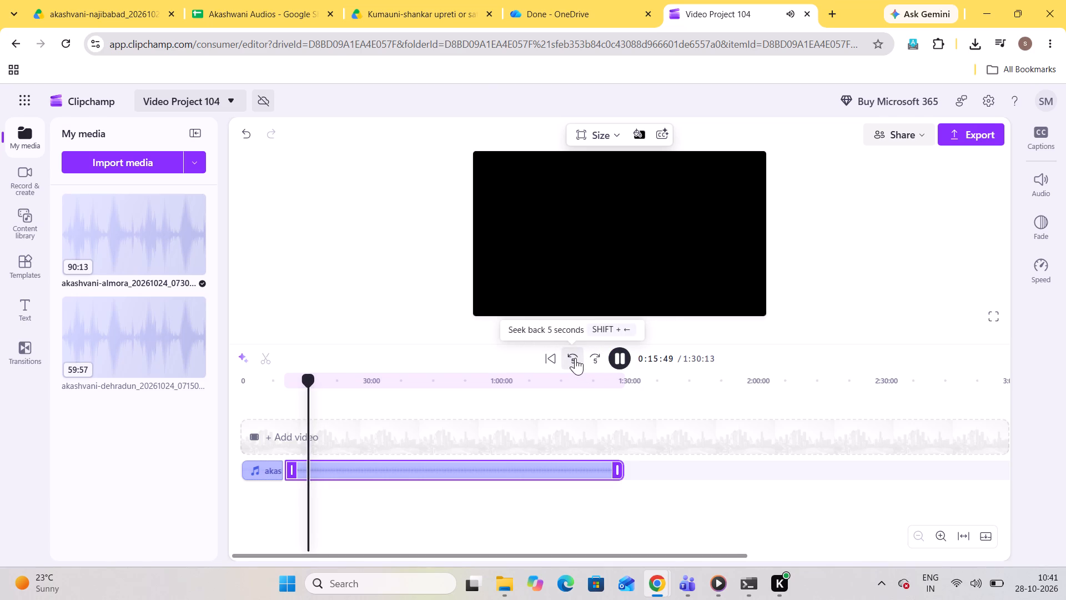
pyautogui.click(575, 359)
pyautogui.click(595, 360)
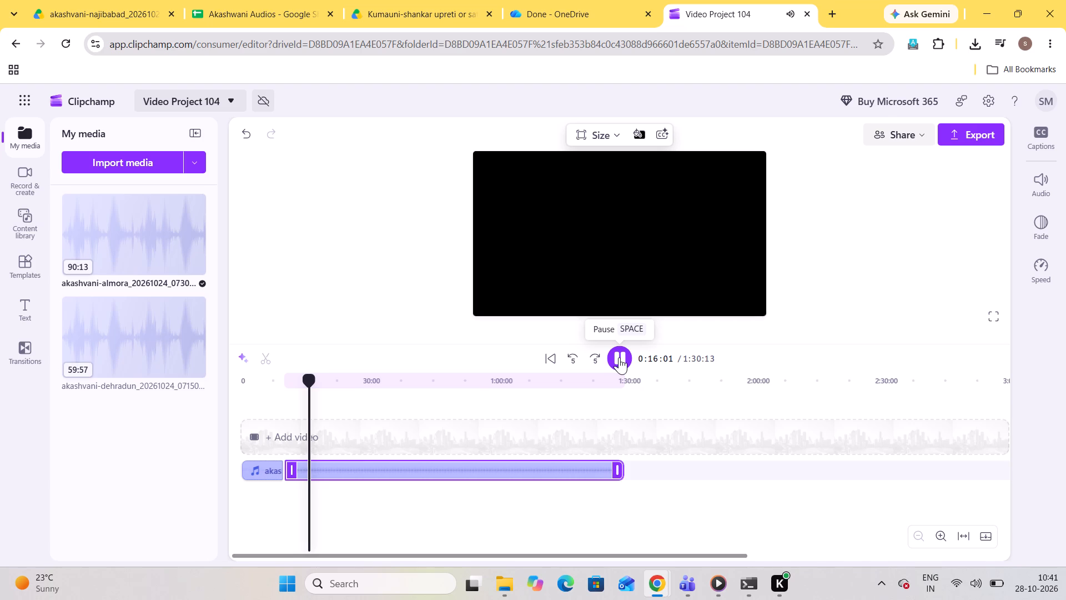
pyautogui.click(619, 357)
pyautogui.click(619, 357)
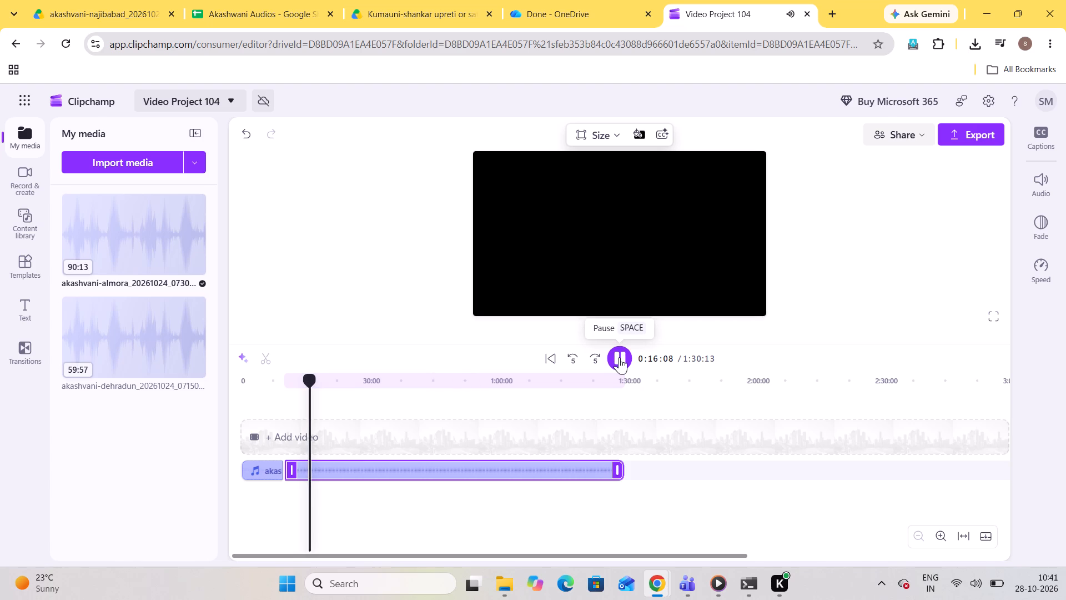
pyautogui.doubleClick(576, 359)
pyautogui.click(576, 359)
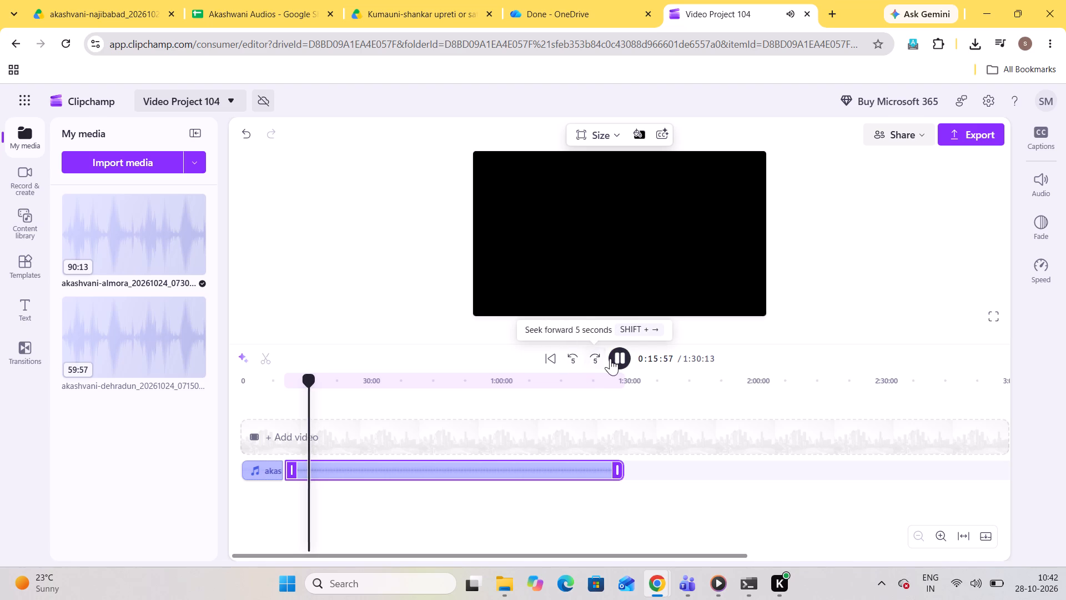
pyautogui.click(614, 357)
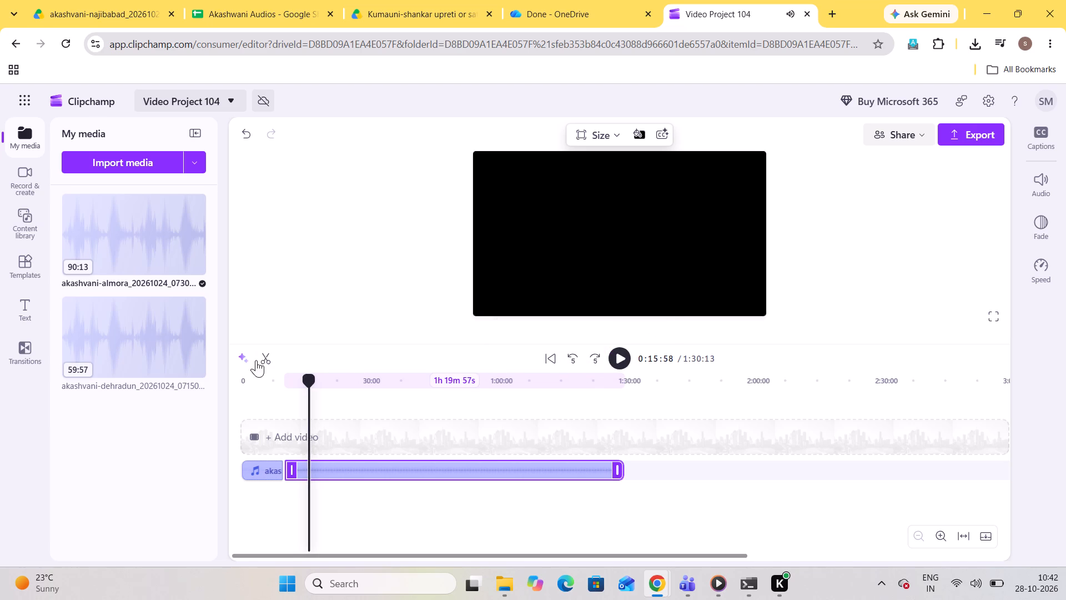
pyautogui.click(274, 358)
pyautogui.click(612, 354)
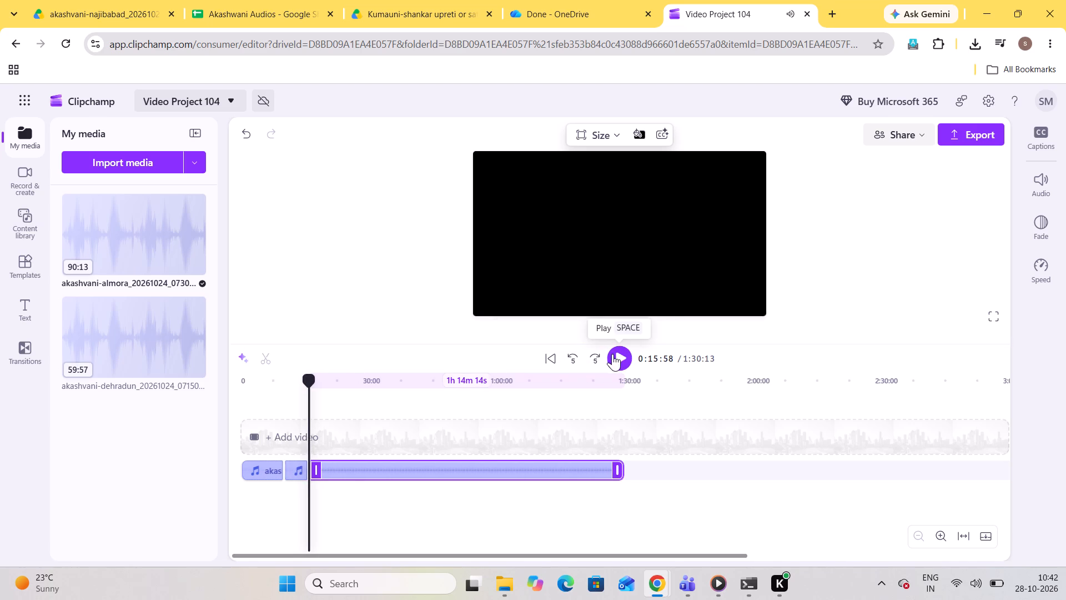
# Delete the two Almora audio segments before the split at about 15:58.
pyautogui.click(265, 474)
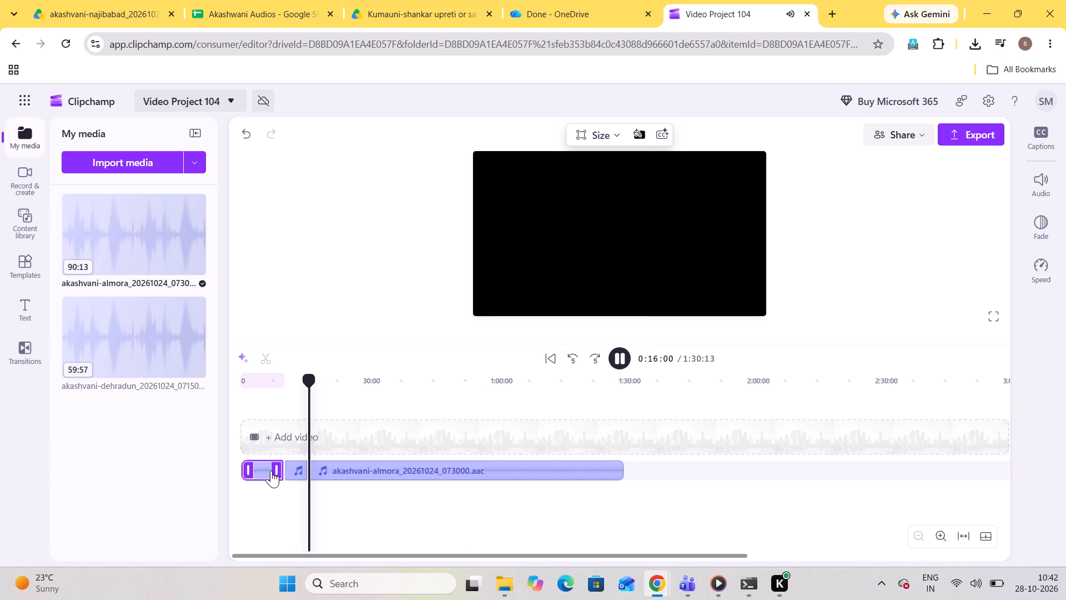
pyautogui.press('Delete')
pyautogui.click(292, 468)
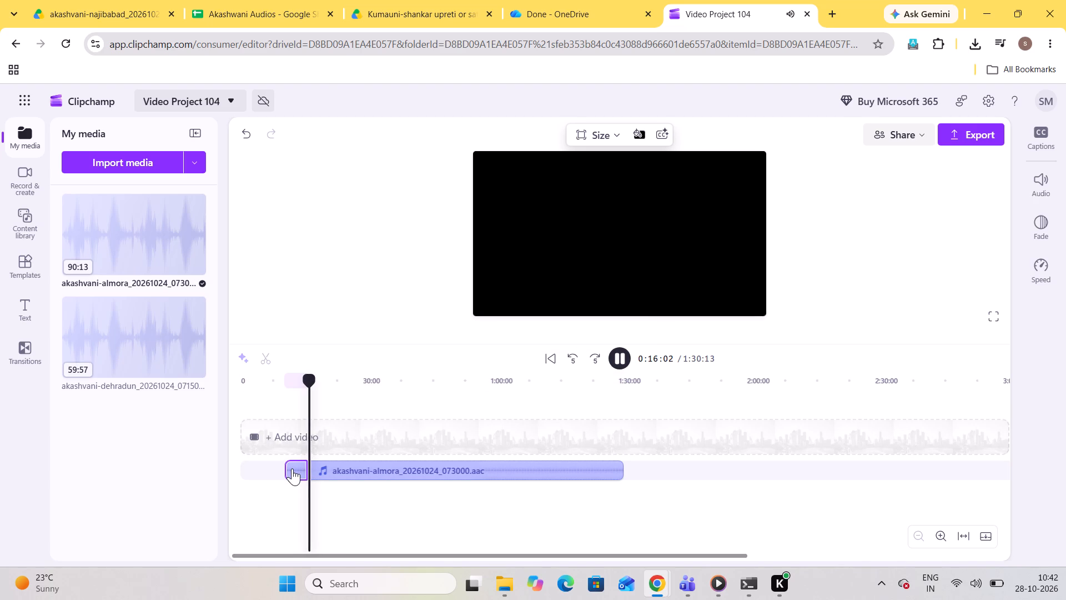
pyautogui.press('Delete')
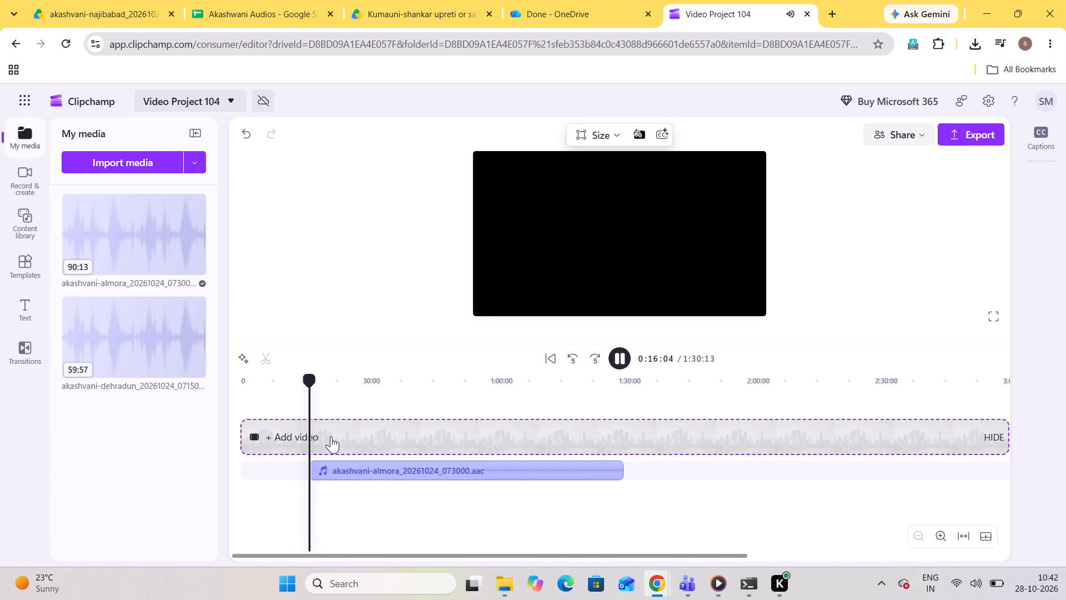
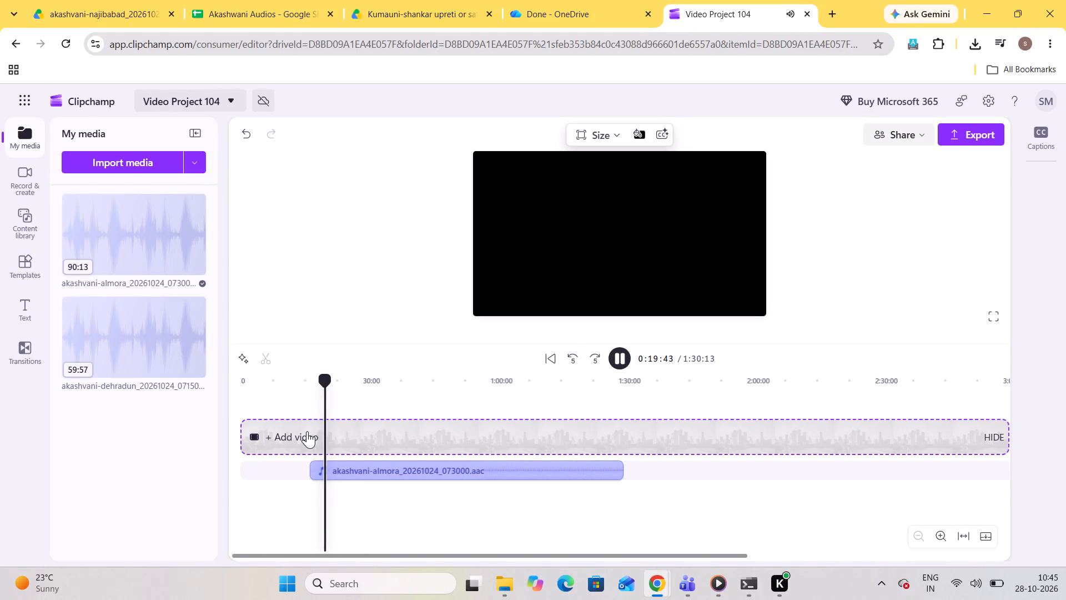
# Play around the 20-minute mark of the Almora recording to locate the song's end, and split the clip at about 20:17.
pyautogui.click(330, 383)
pyautogui.click(328, 381)
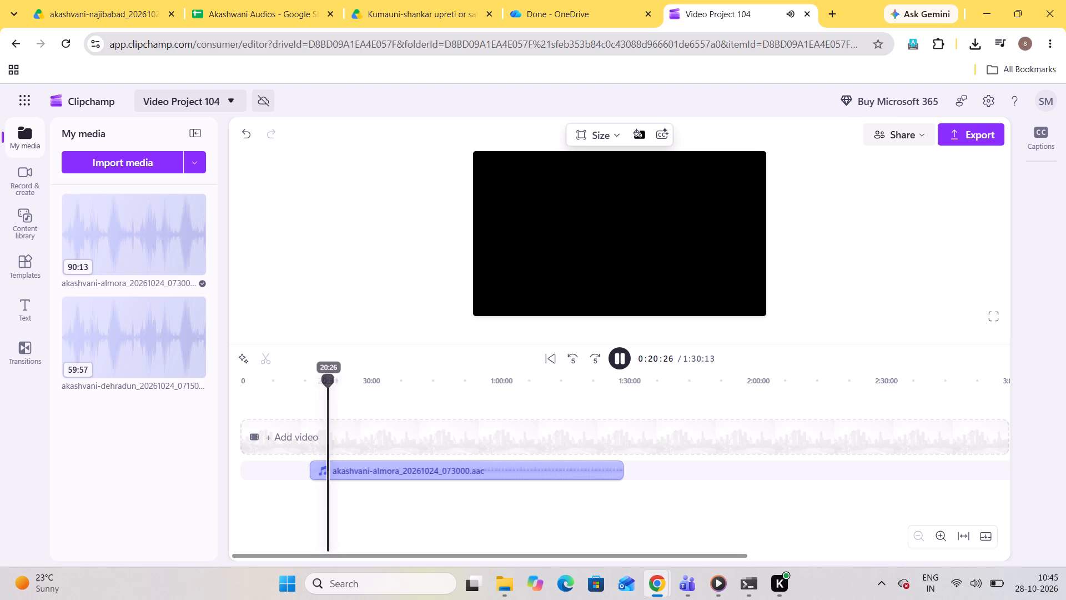
pyautogui.click(575, 361)
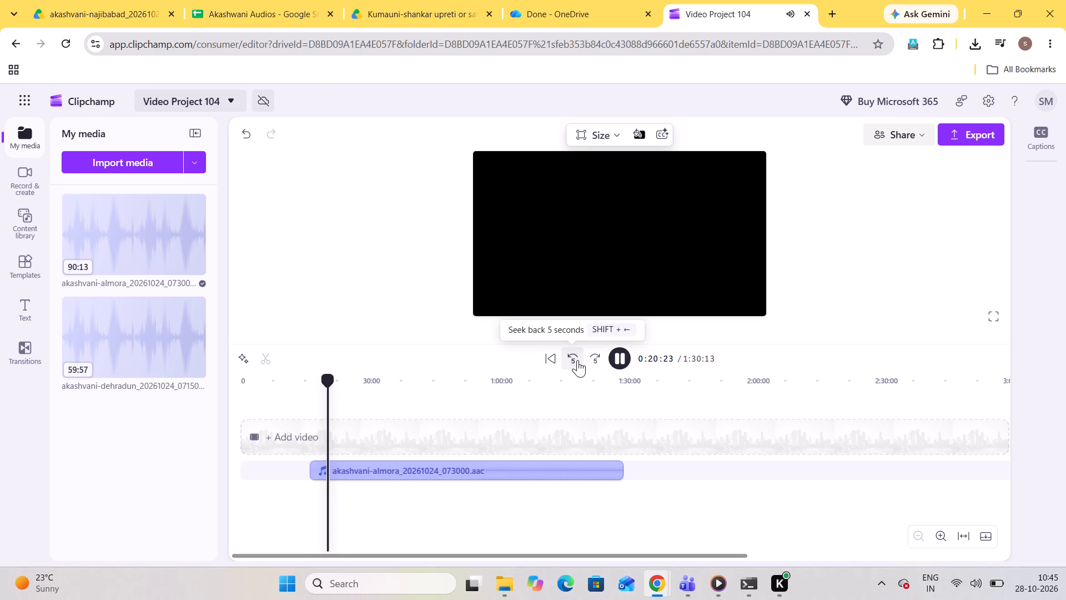
pyautogui.click(575, 360)
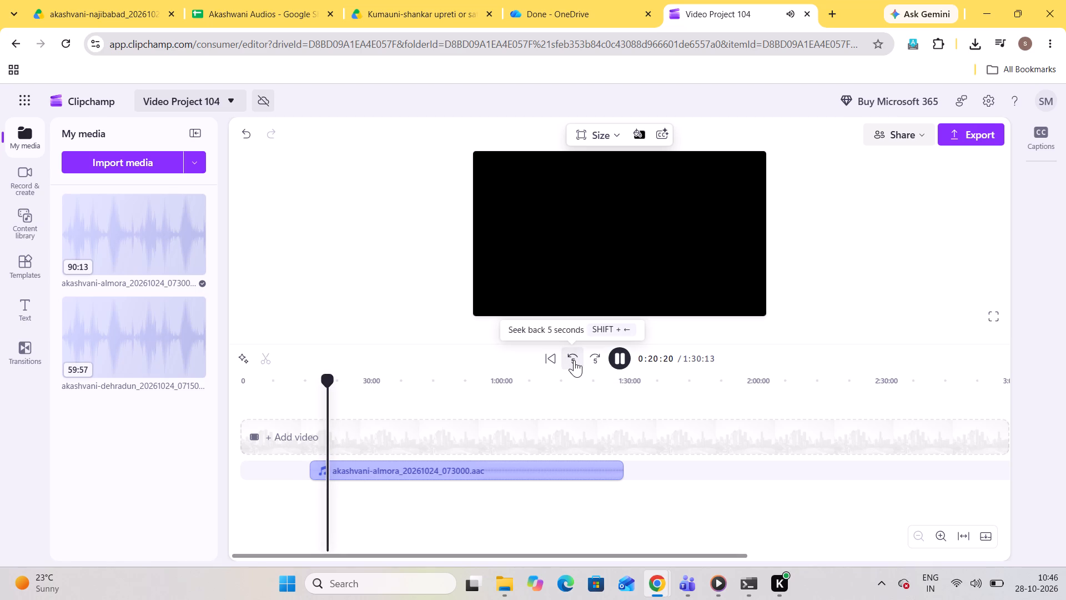
pyautogui.click(574, 360)
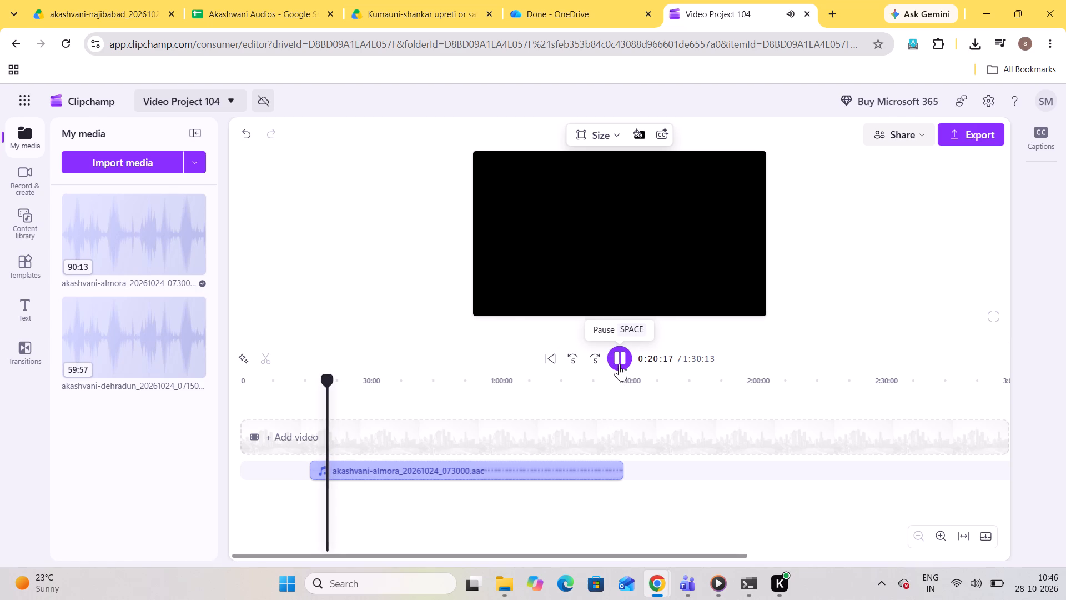
pyautogui.click(620, 364)
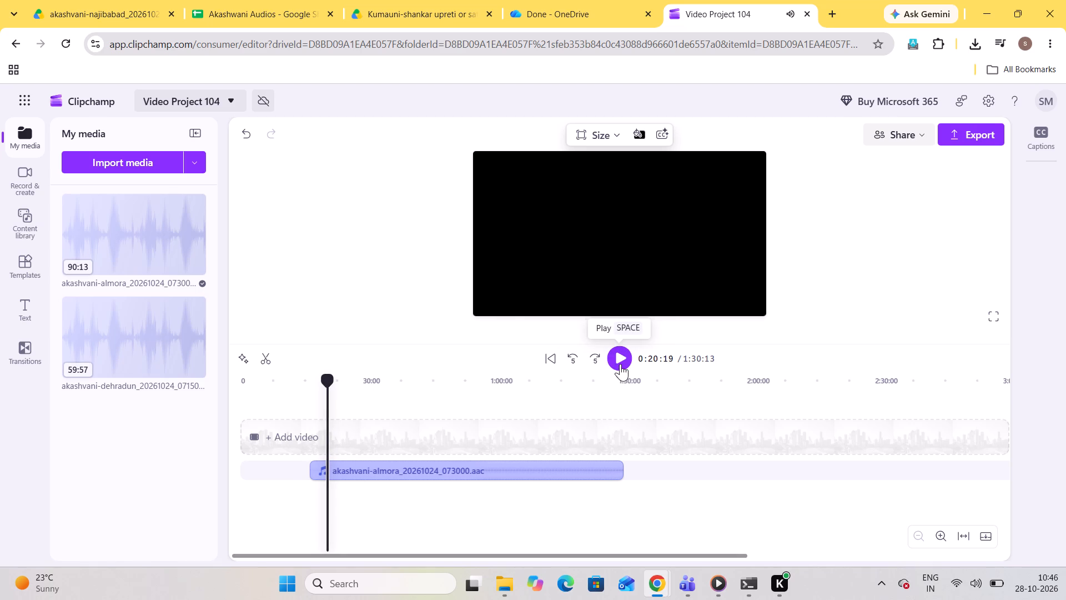
pyautogui.doubleClick(574, 359)
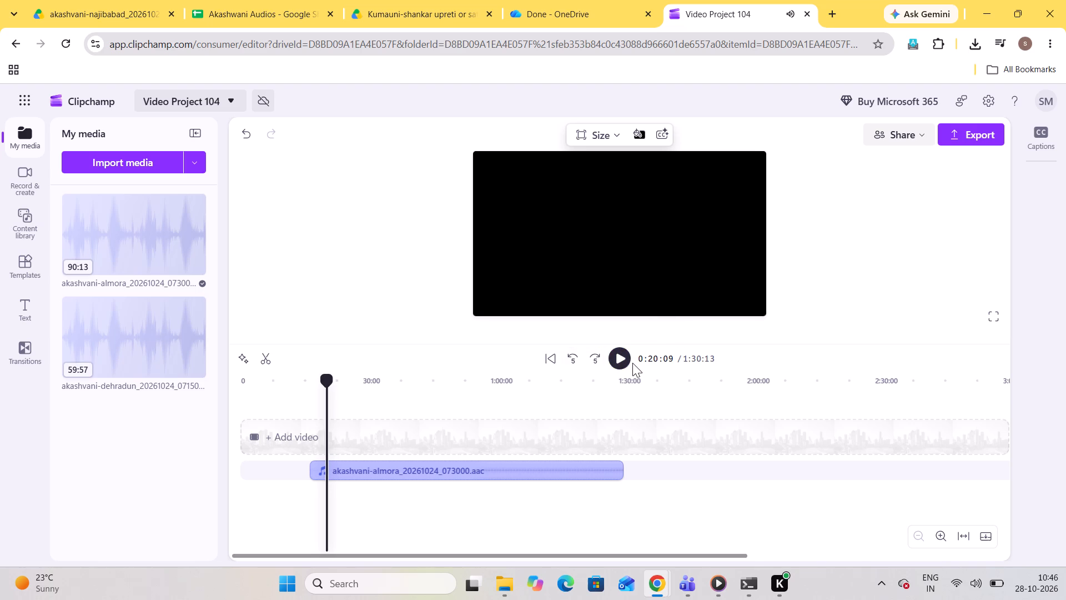
pyautogui.click(624, 361)
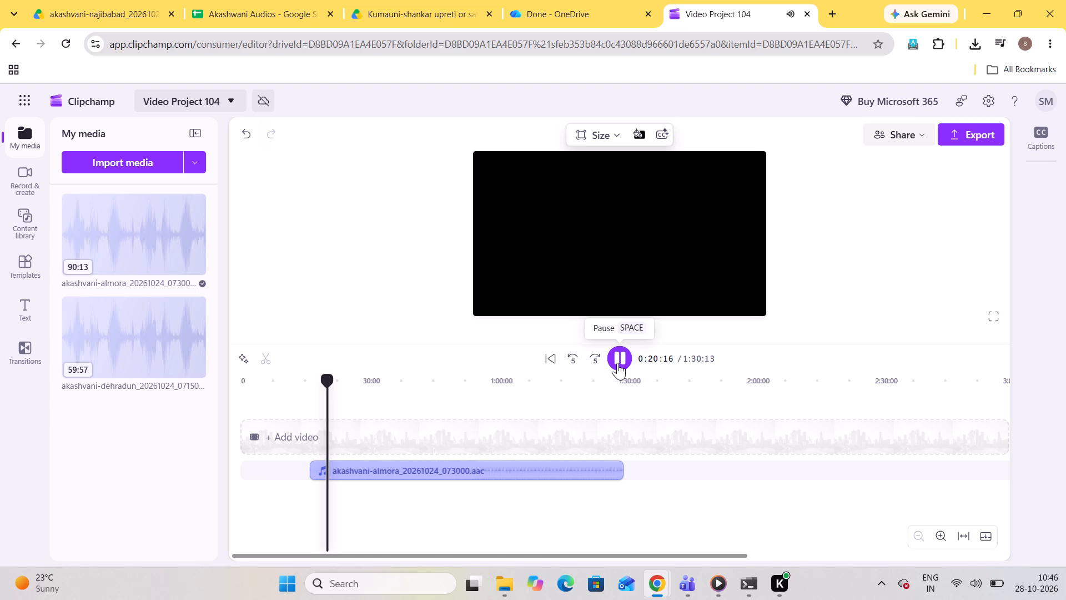
pyautogui.click(617, 363)
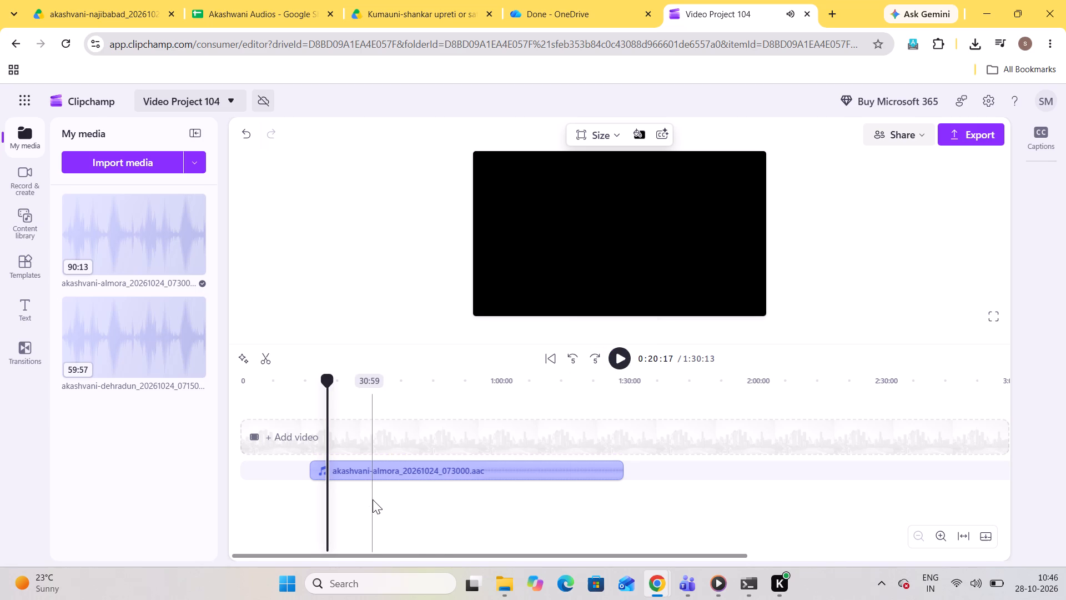
pyautogui.click(269, 354)
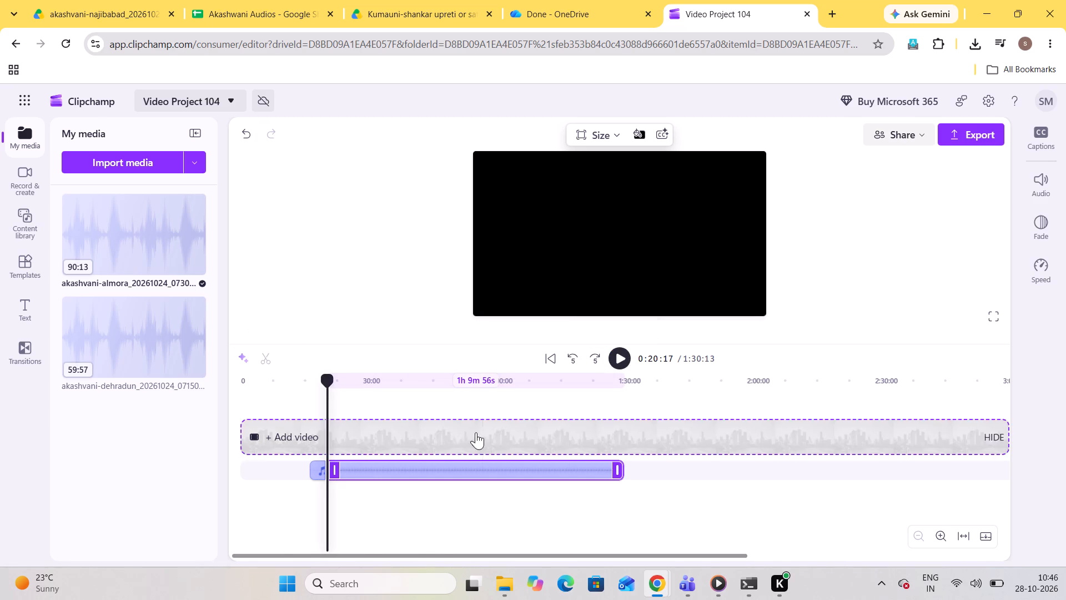
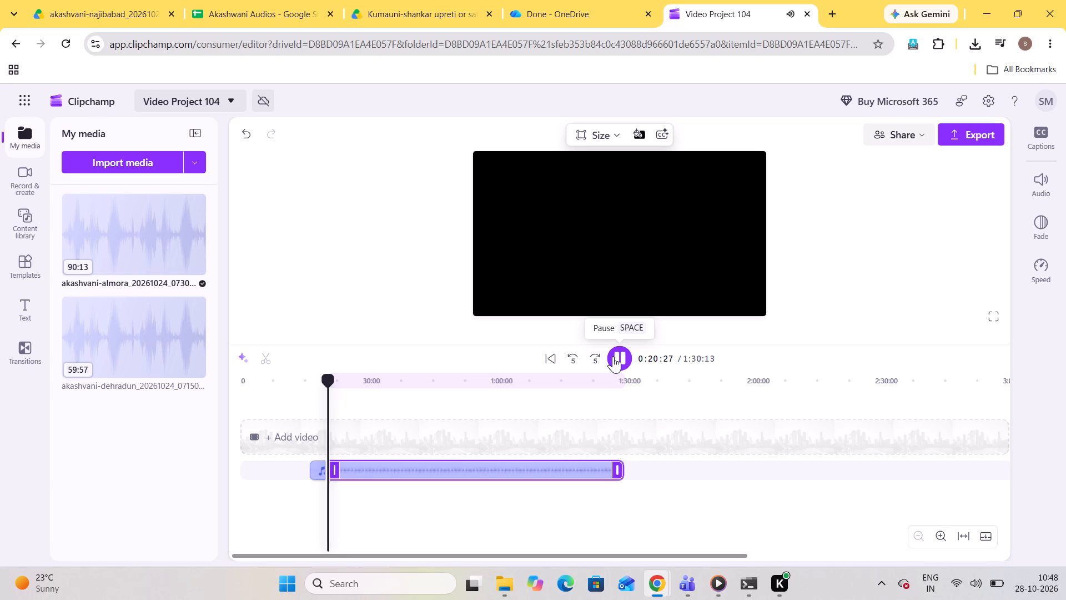
# Move playback of the Almora recording back to about 17:16 to replay the segment before the 20:17 split.
pyautogui.press('Left')
pyautogui.press('Left')
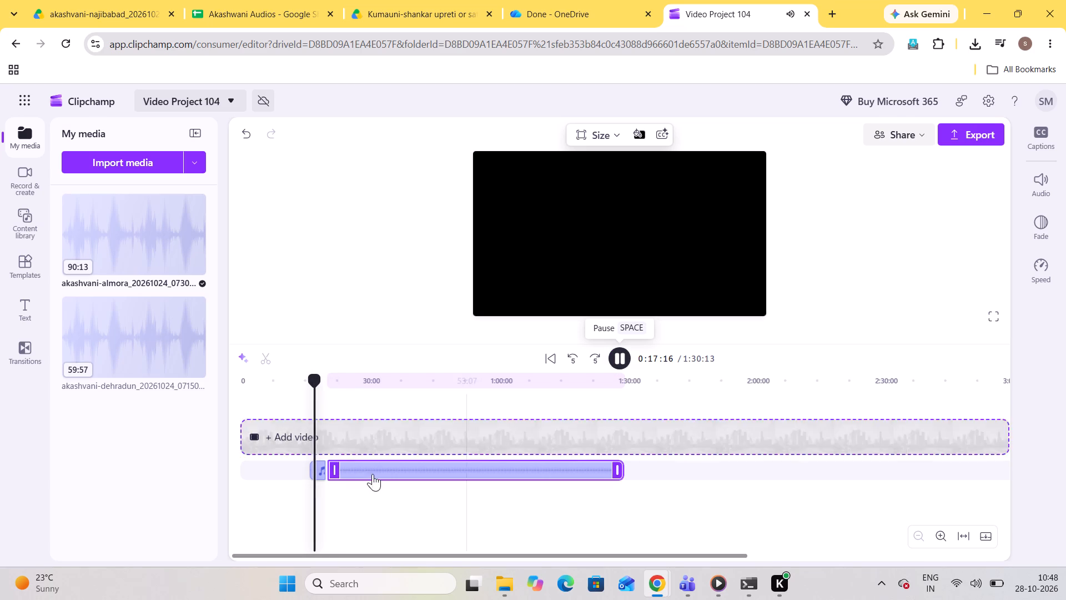
pyautogui.click(325, 428)
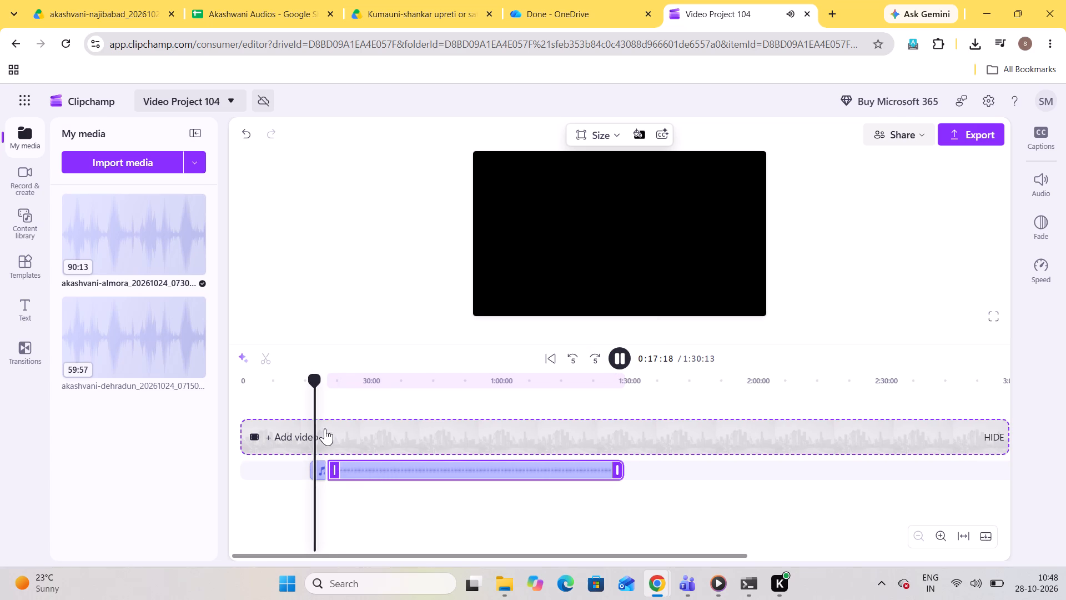